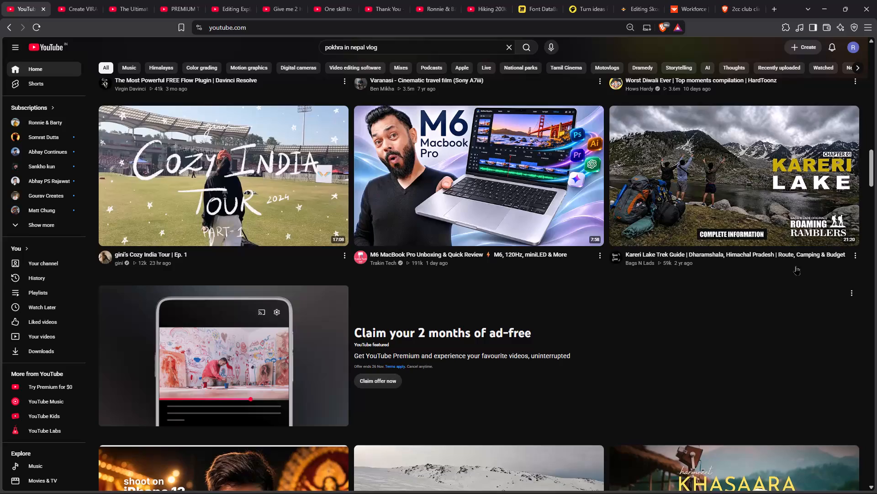
Browse the video thumbnails and titles in the YouTube home feed.
{"action": "scroll", "coordinate": [696, 322], "scroll_direction": "down", "scroll_amount": 5}
{"action": "scroll", "coordinate": [611, 319], "scroll_direction": "up", "scroll_amount": 4}
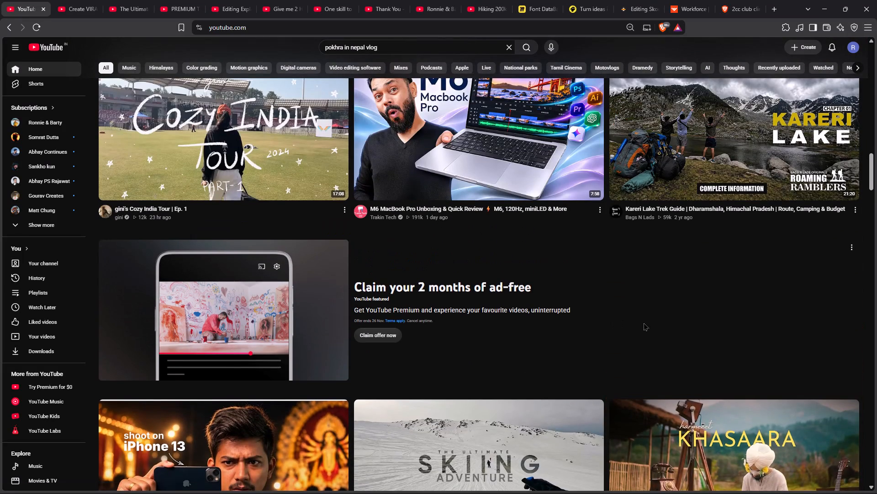
{"action": "scroll", "coordinate": [644, 323], "scroll_direction": "down", "scroll_amount": 7}
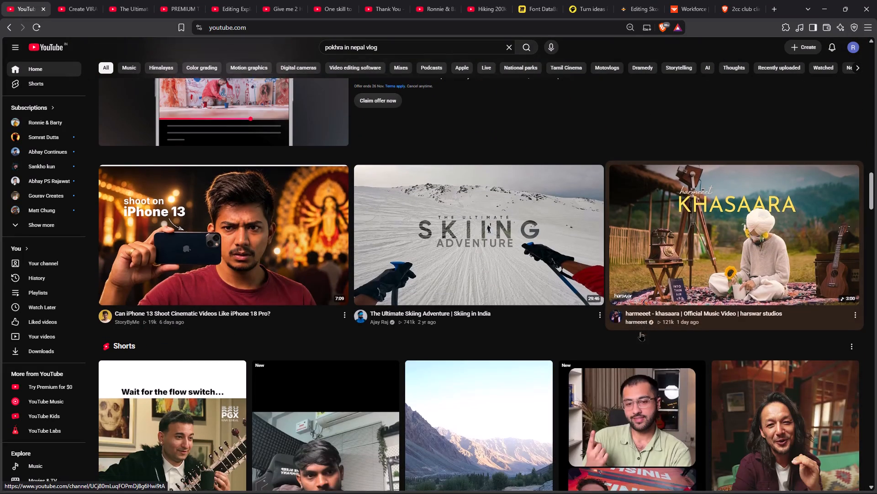
{"action": "scroll", "coordinate": [637, 333], "scroll_direction": "down", "scroll_amount": 3}
{"action": "scroll", "coordinate": [584, 326], "scroll_direction": "down", "scroll_amount": 2}
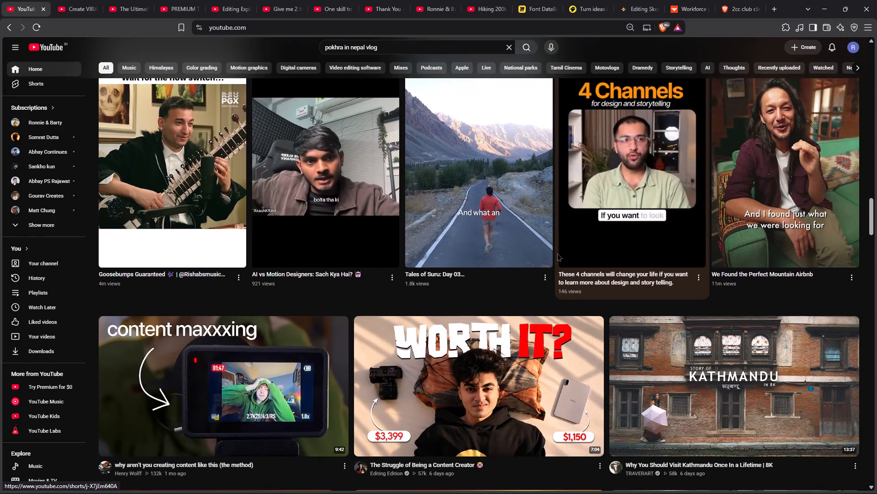
{"action": "scroll", "coordinate": [557, 253], "scroll_direction": "down", "scroll_amount": 7}
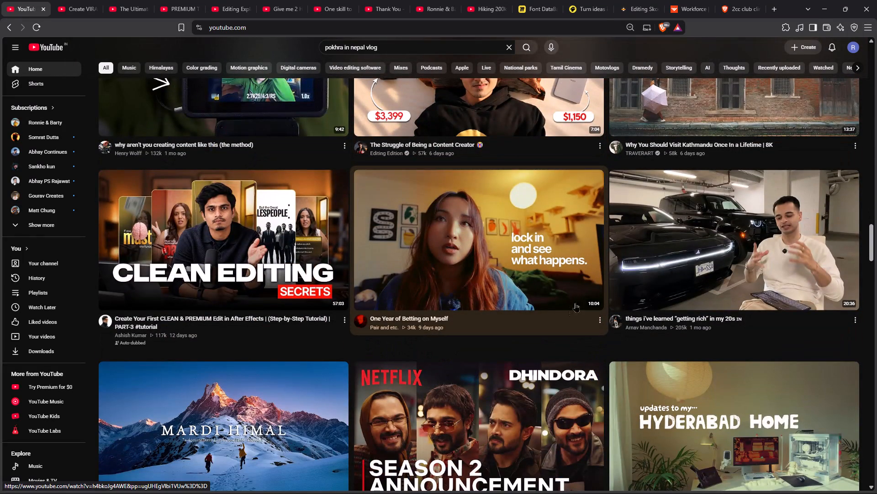
{"action": "scroll", "coordinate": [601, 280], "scroll_direction": "down", "scroll_amount": 10}
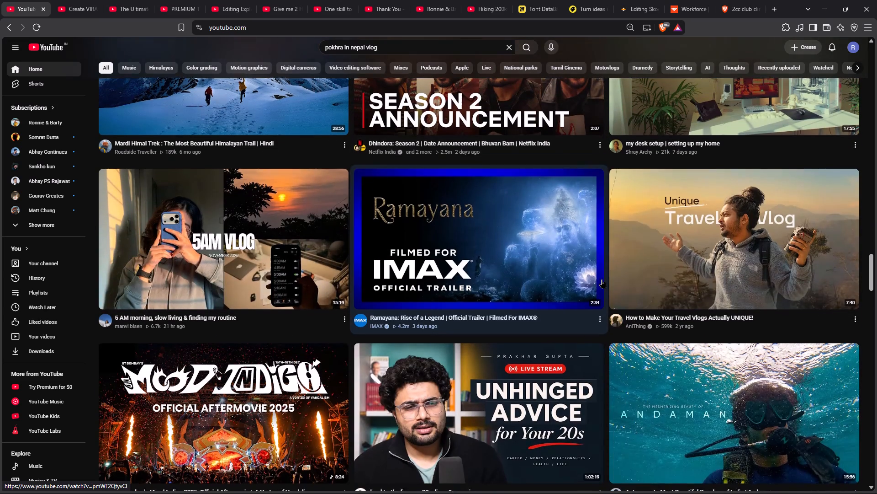
{"action": "scroll", "coordinate": [602, 279], "scroll_direction": "down", "scroll_amount": 4}
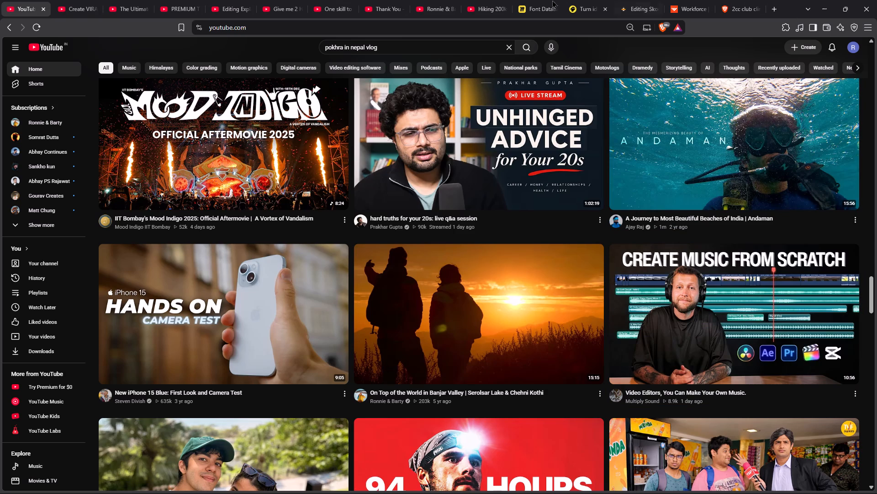
Switch to the Font DataBase board in Miro.
{"action": "left_click", "coordinate": [533, 5]}
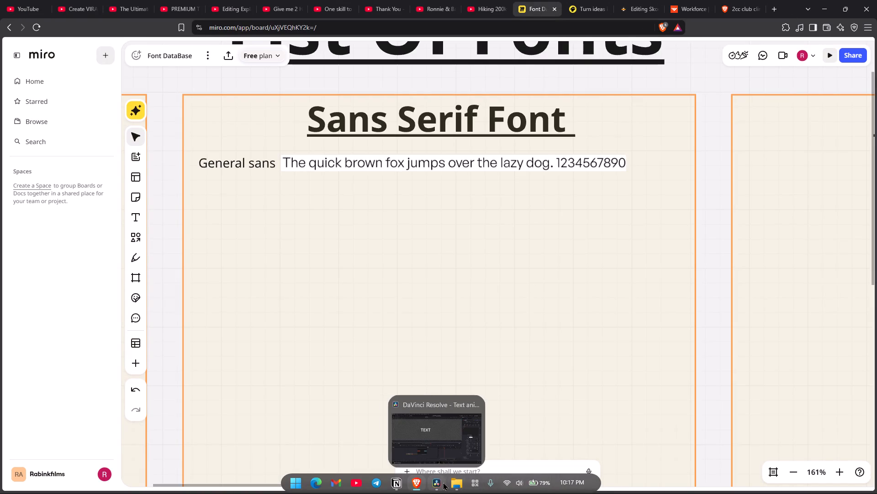
Switch to DaVinci Resolve, save the Text animation Learning project and close the program.
{"action": "left_click", "coordinate": [438, 483]}
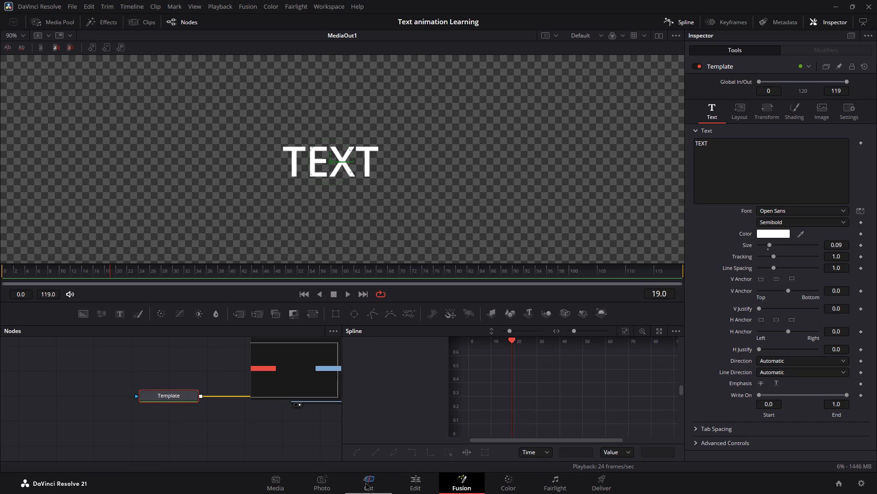
{"action": "key", "text": "ctrl+s"}
{"action": "left_click", "coordinate": [876, 6]}
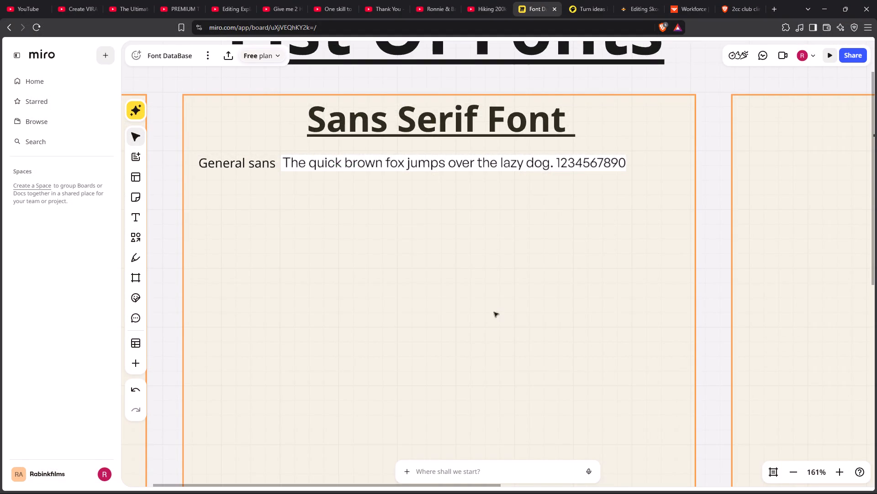
In File Explorer, open the fonts folder inside 01.Assets on New Volume (D:).
{"action": "left_click", "coordinate": [450, 484]}
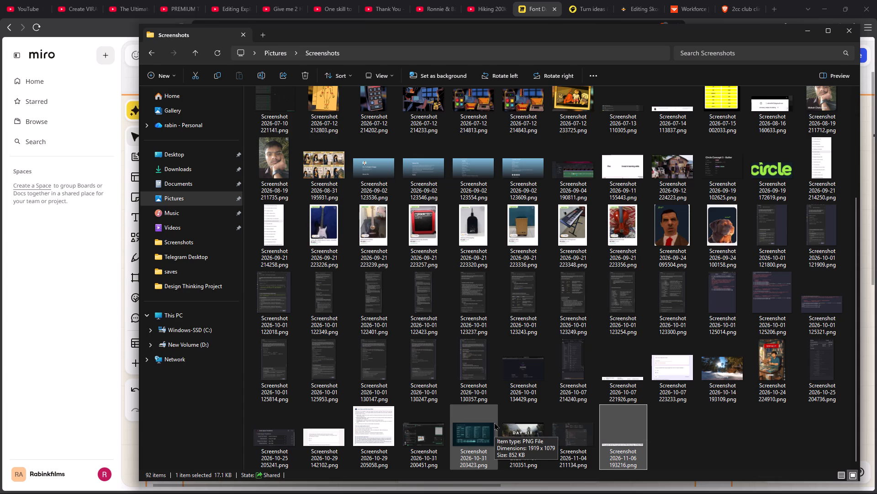
{"action": "left_click", "coordinate": [192, 341]}
{"action": "double_click", "coordinate": [289, 127]}
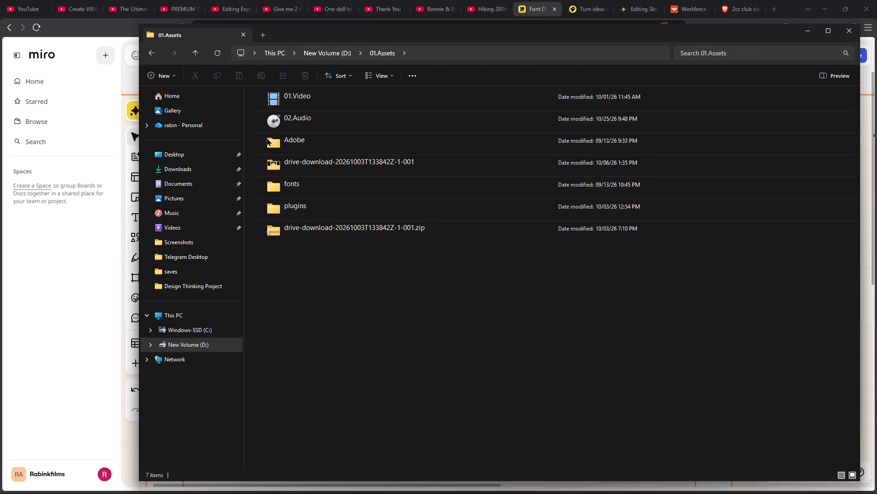
{"action": "double_click", "coordinate": [323, 187]}
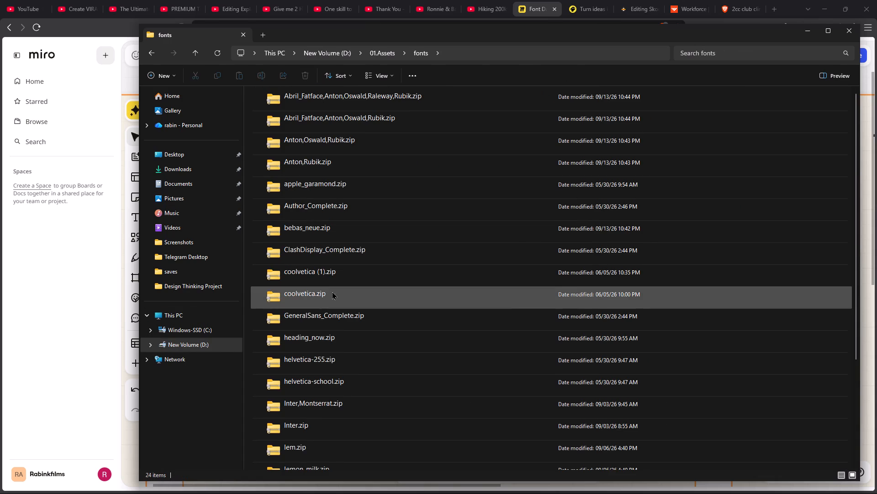
Preview the Coolvetica Rg.otf font from coolvetica.zip, close the preview and return to the fonts folder.
{"action": "double_click", "coordinate": [338, 305]}
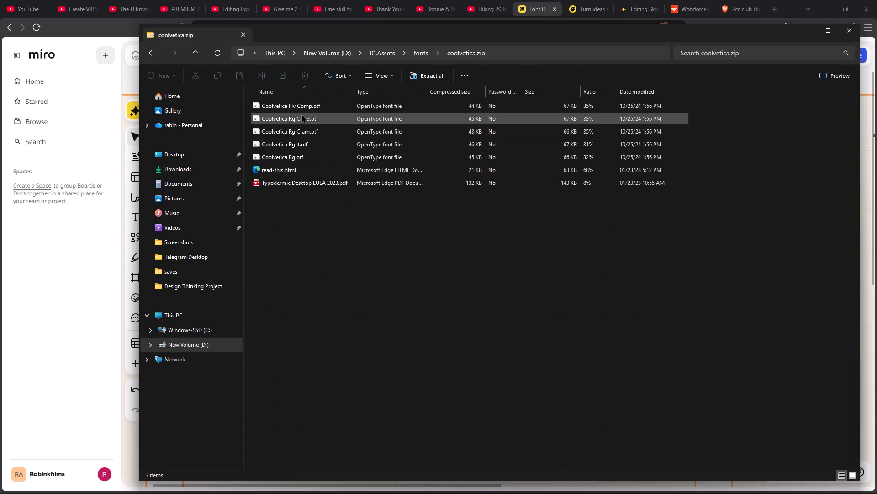
{"action": "double_click", "coordinate": [314, 156]}
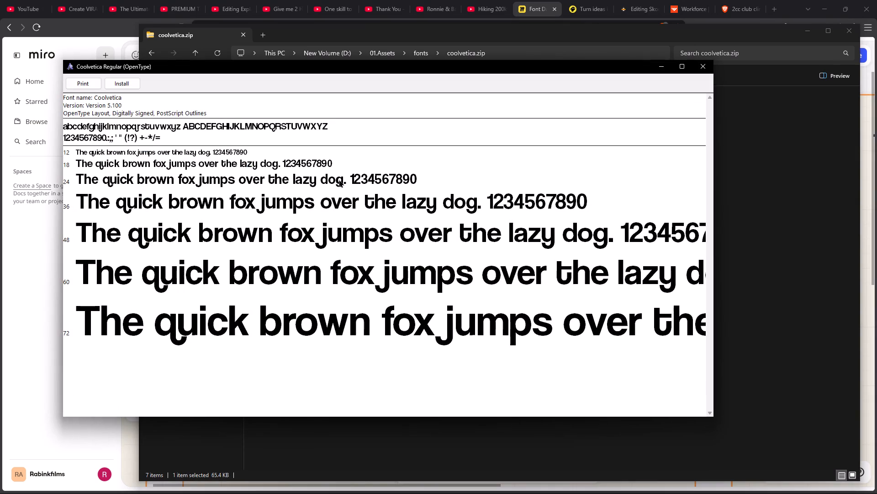
{"action": "left_click", "coordinate": [699, 68]}
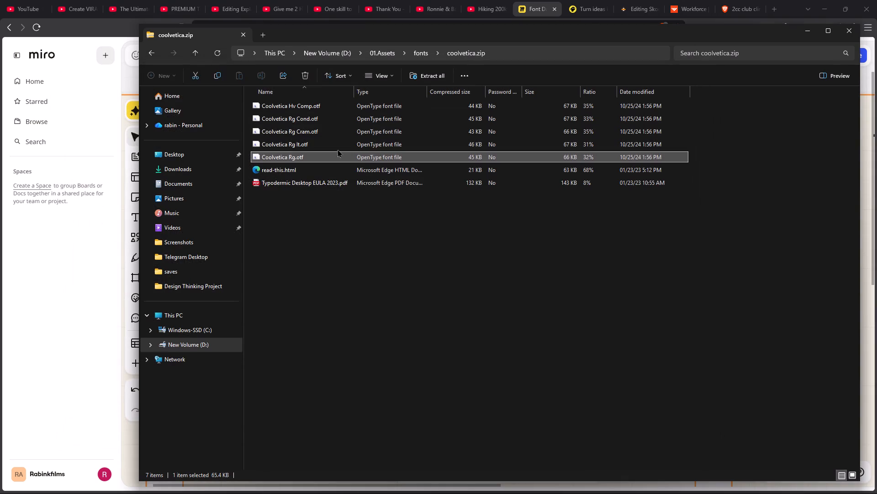
{"action": "left_click", "coordinate": [153, 53]}
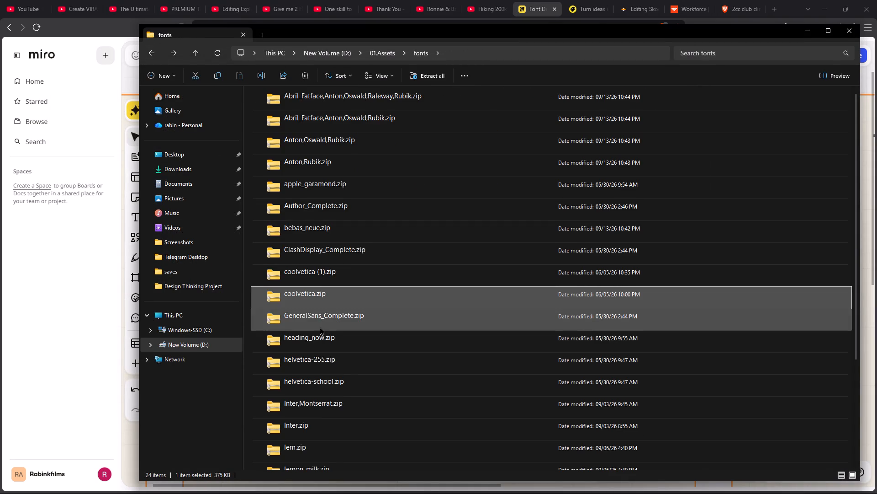
Preview the HeadingNowTrial-14Regular and 14RegularItalic fonts from heading_now.zip, close them and return to the fonts folder.
{"action": "double_click", "coordinate": [323, 339]}
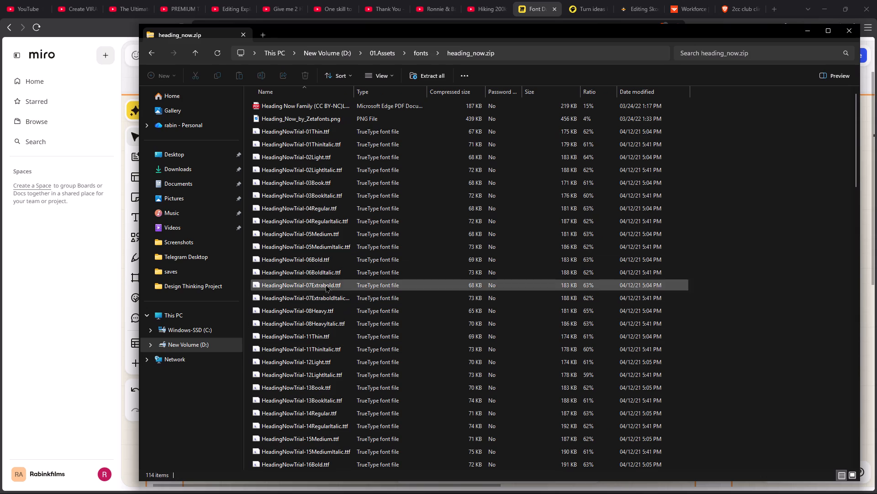
{"action": "double_click", "coordinate": [336, 414]}
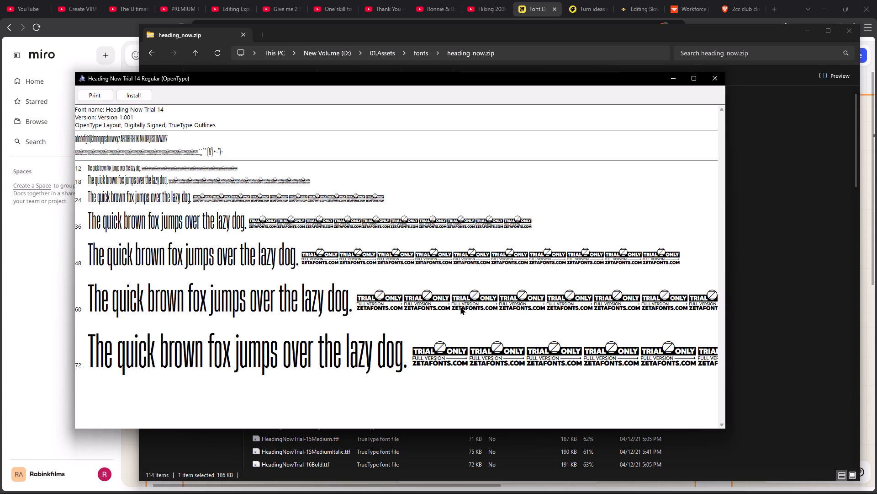
{"action": "left_click", "coordinate": [725, 78]}
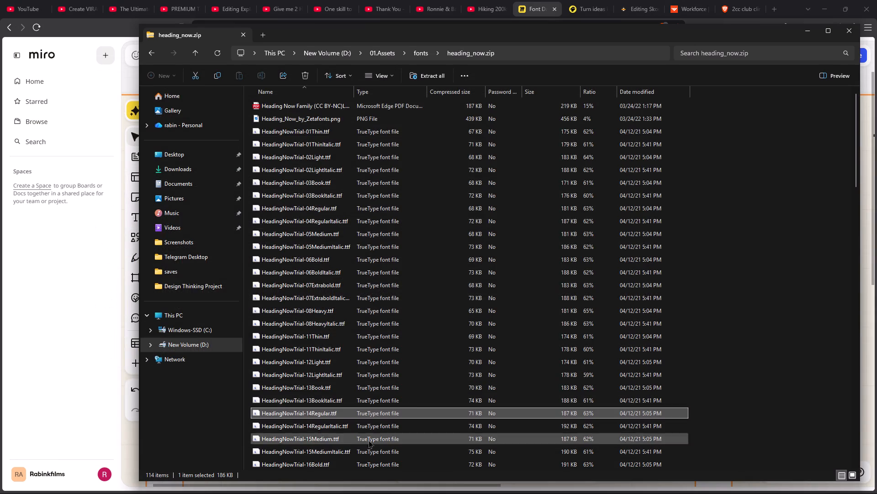
{"action": "double_click", "coordinate": [360, 424]}
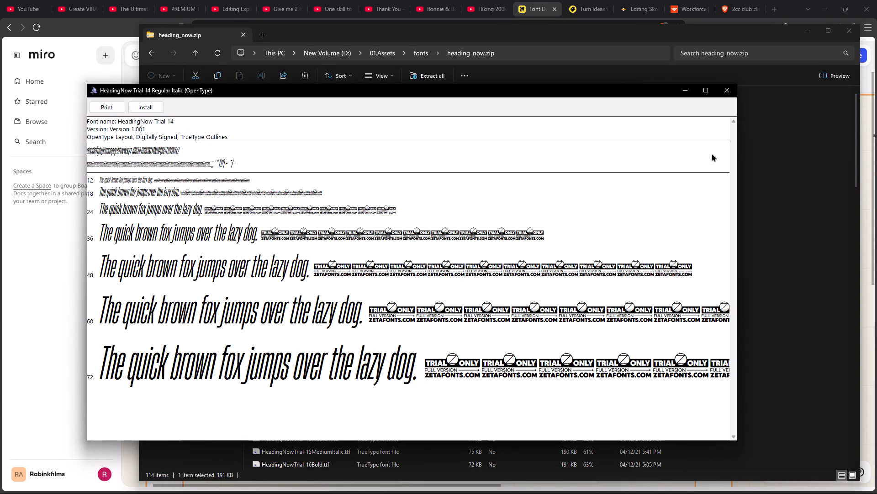
{"action": "left_click", "coordinate": [731, 91]}
{"action": "left_click", "coordinate": [147, 46]}
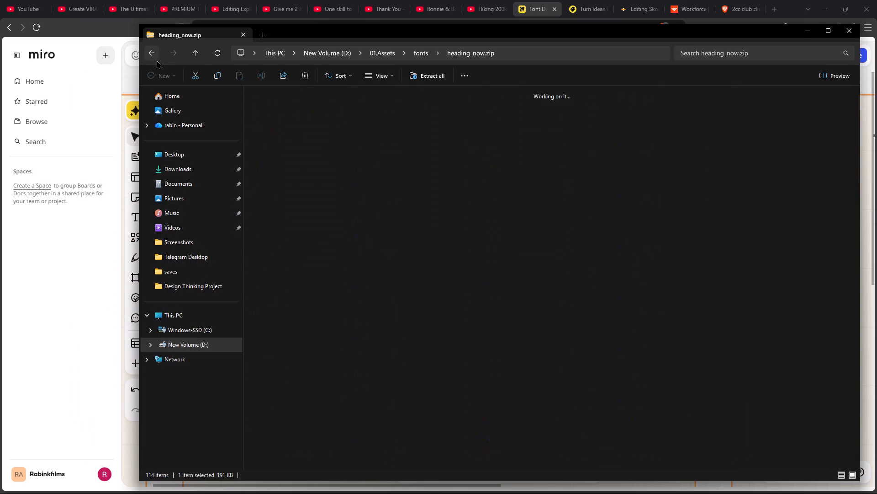
Preview Helvetica.ttf from helvetica-255.zip and capture a screenshot of its full 36-point sample line.
{"action": "double_click", "coordinate": [348, 368]}
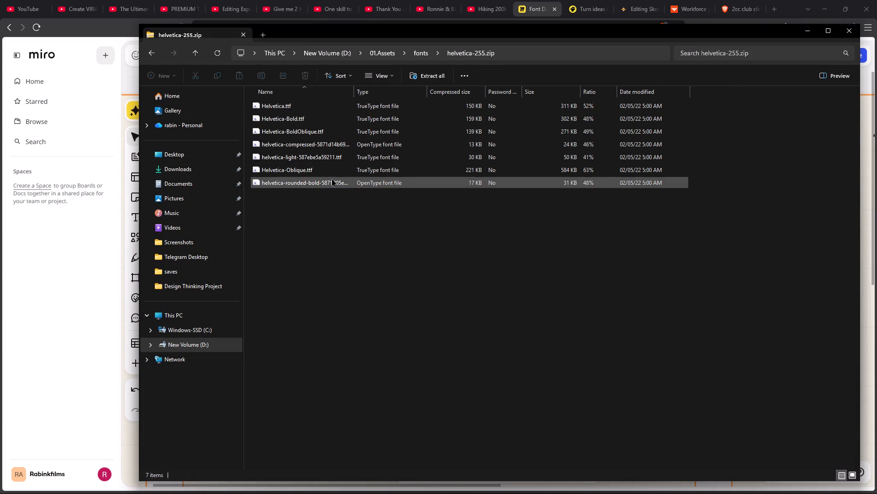
{"action": "double_click", "coordinate": [313, 108]}
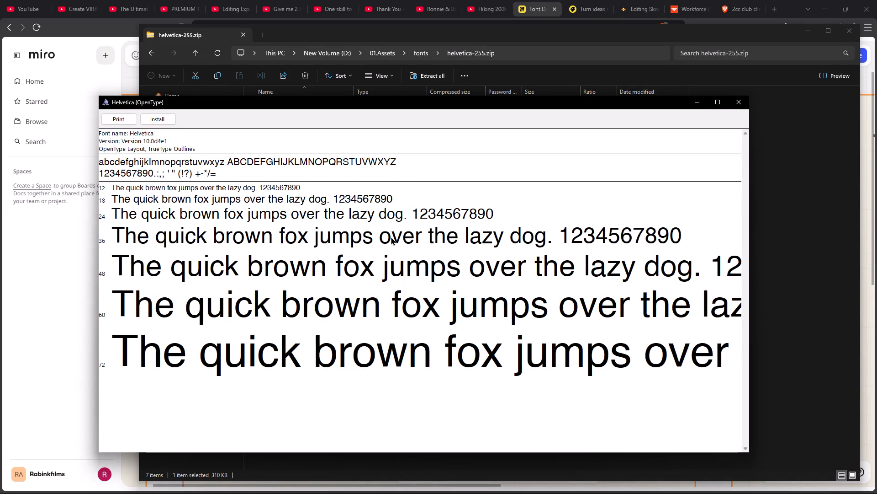
{"action": "key", "text": "Print"}
{"action": "left_click_drag", "start_coordinate": [109, 223], "coordinate": [292, 252]}
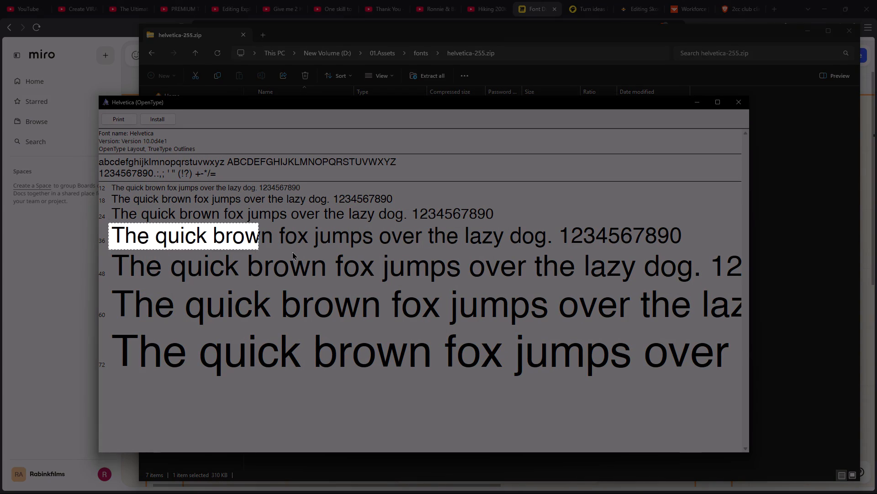
{"action": "left_click_drag", "start_coordinate": [292, 252], "coordinate": [691, 249]}
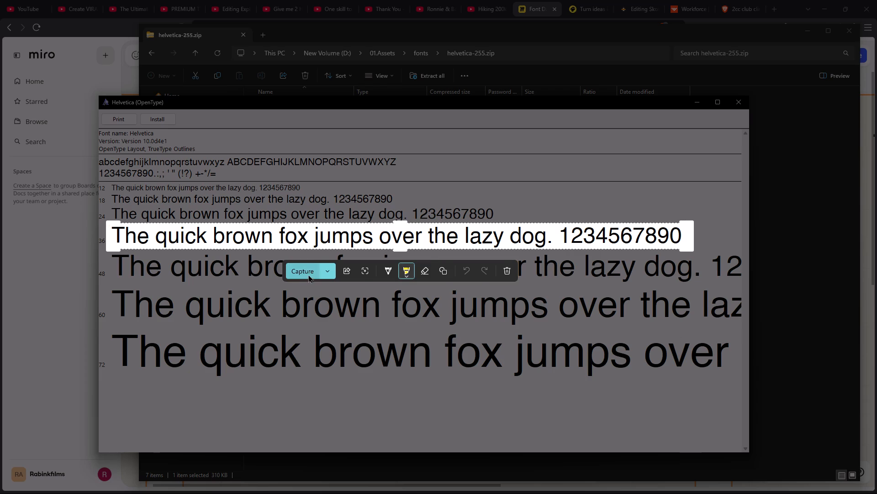
{"action": "left_click", "coordinate": [308, 274]}
On the Miro board, add the text label "helvetica" below General sans in the Sans Serif Font frame.
{"action": "key", "text": "alt+Tab"}
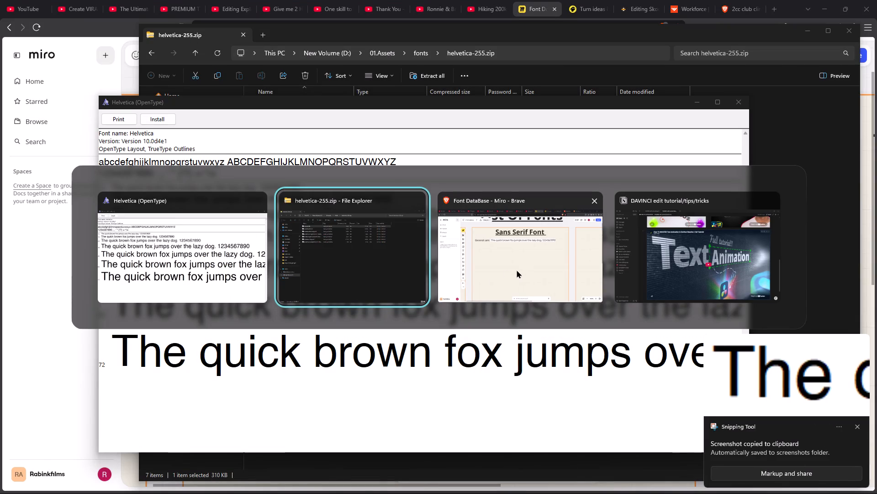
{"action": "key", "text": "alt+Tab"}
{"action": "left_click", "coordinate": [228, 187]}
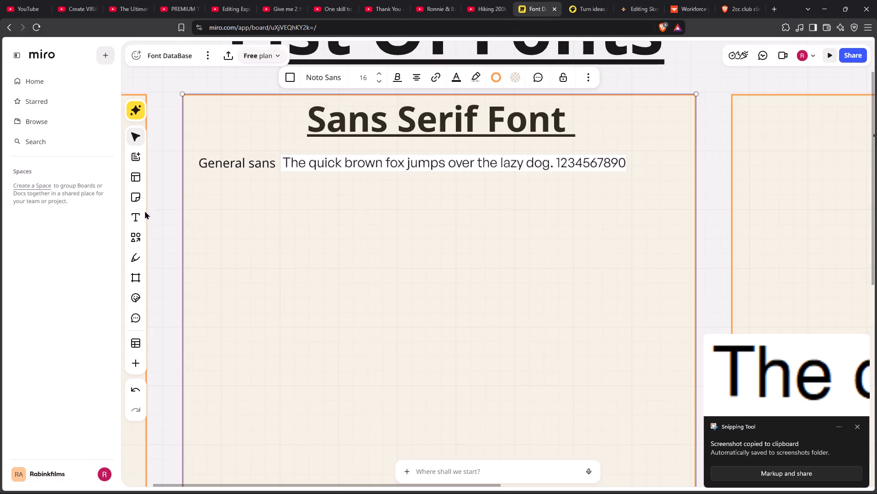
{"action": "left_click", "coordinate": [143, 216]}
{"action": "left_click", "coordinate": [199, 181]}
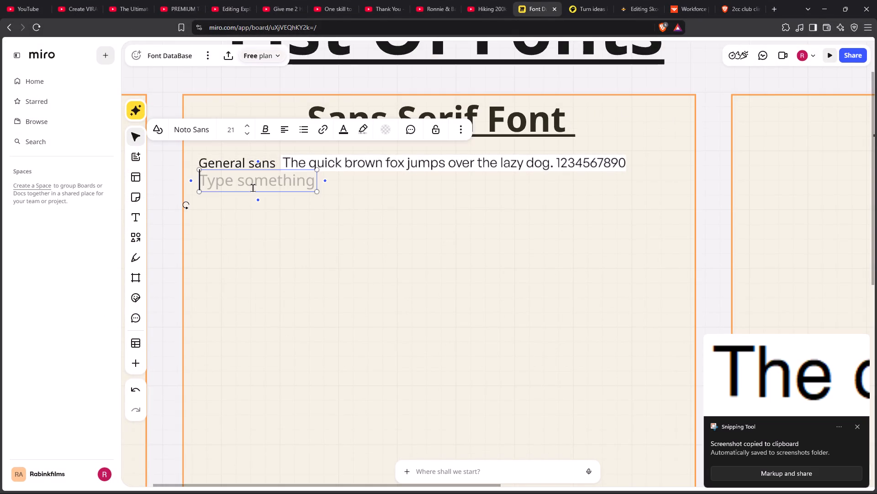
{"action": "key", "text": "m"}
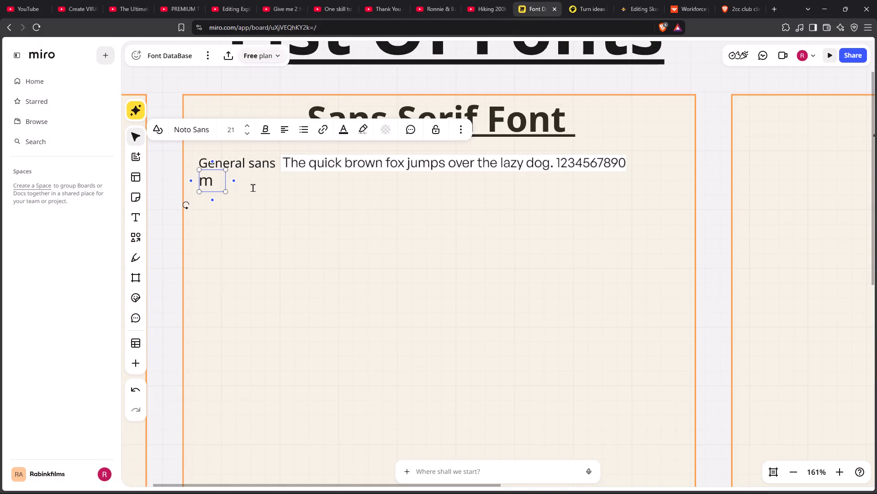
{"action": "key", "text": "BackSpace"}
{"action": "type", "text": "helvetica"}
{"action": "key", "text": "Return"}
{"action": "key", "text": "BackSpace"}
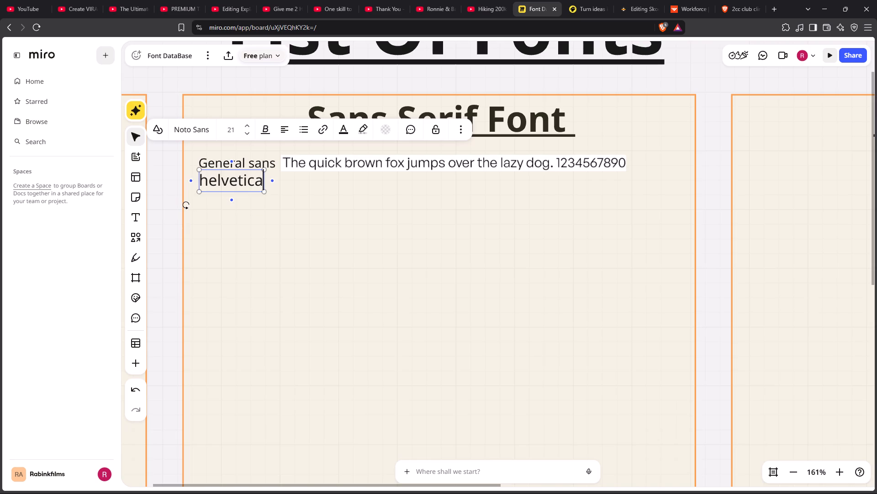
{"action": "left_click", "coordinate": [292, 179]}
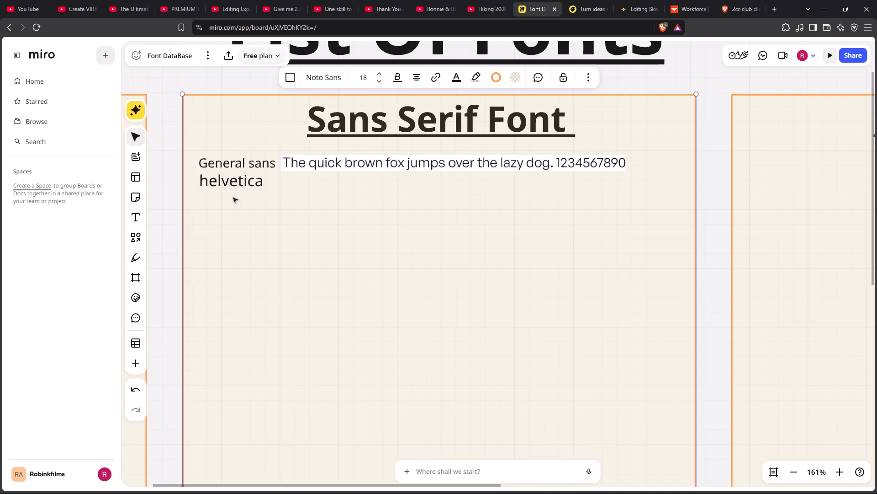
Close the Helvetica font preview window.
{"action": "key", "text": "alt+Tab"}
{"action": "key", "text": "alt+Tab"}
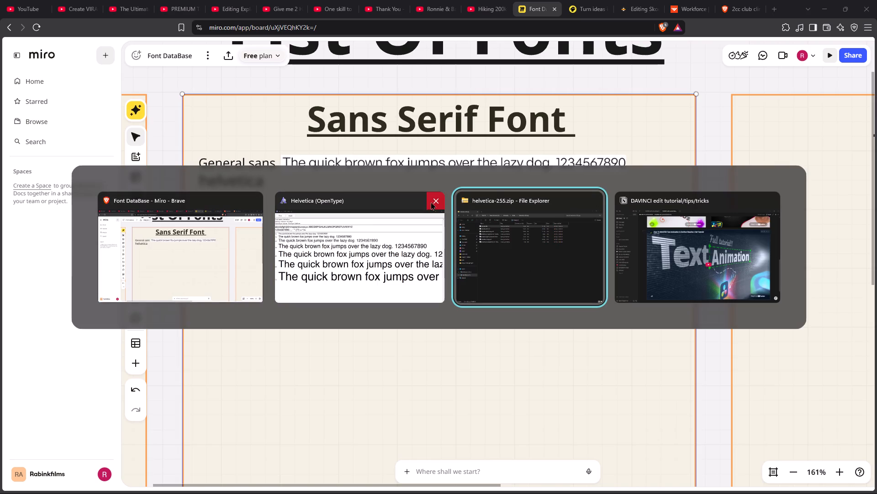
{"action": "left_click", "coordinate": [431, 201], "text": "alt"}
Insert the newest capture from the Pictures > Screenshots folder, the Helvetica sample line, onto the Miro board below the helvetica label.
{"action": "key", "text": "super+e"}
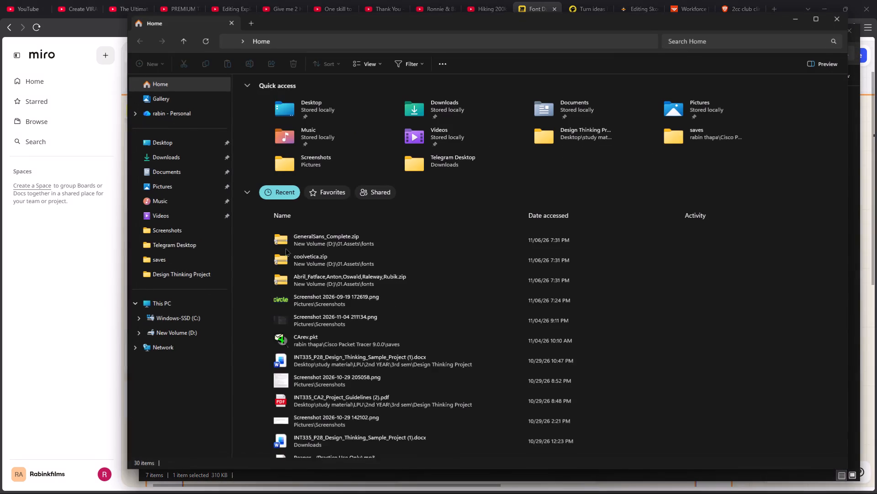
{"action": "left_click", "coordinate": [168, 183]}
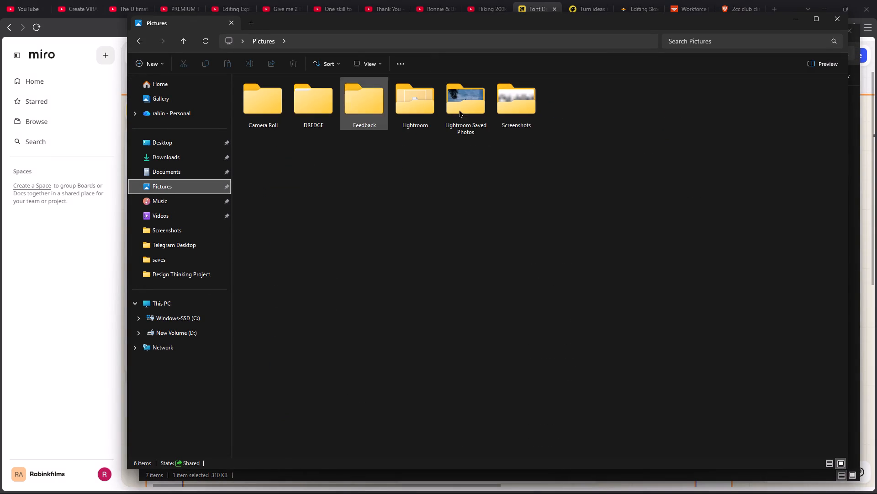
{"action": "double_click", "coordinate": [524, 113]}
{"action": "scroll", "coordinate": [543, 284], "scroll_direction": "down", "scroll_amount": 20}
{"action": "scroll", "coordinate": [543, 284], "scroll_direction": "down", "scroll_amount": 10}
{"action": "left_click_drag", "start_coordinate": [671, 428], "coordinate": [654, 425]}
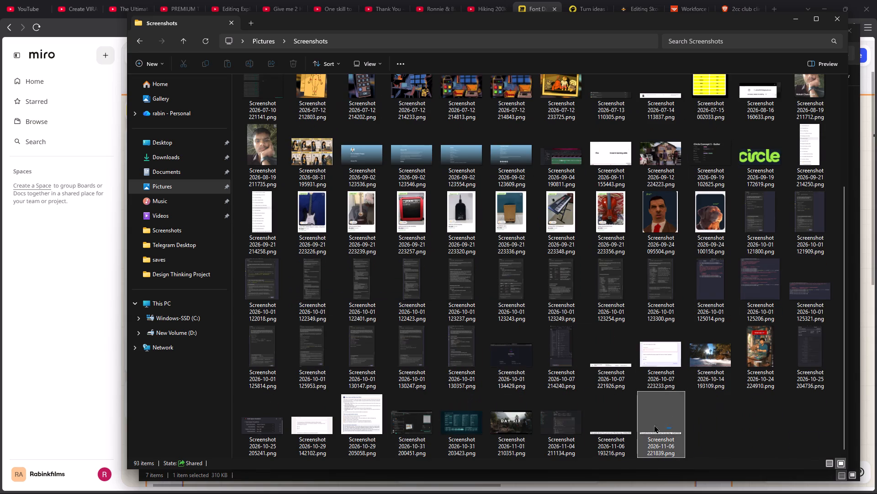
{"action": "left_click_drag", "start_coordinate": [654, 425], "coordinate": [664, 432]}
{"action": "left_click_drag", "start_coordinate": [660, 430], "coordinate": [373, 289]}
{"action": "key", "text": "alt+Tab"}
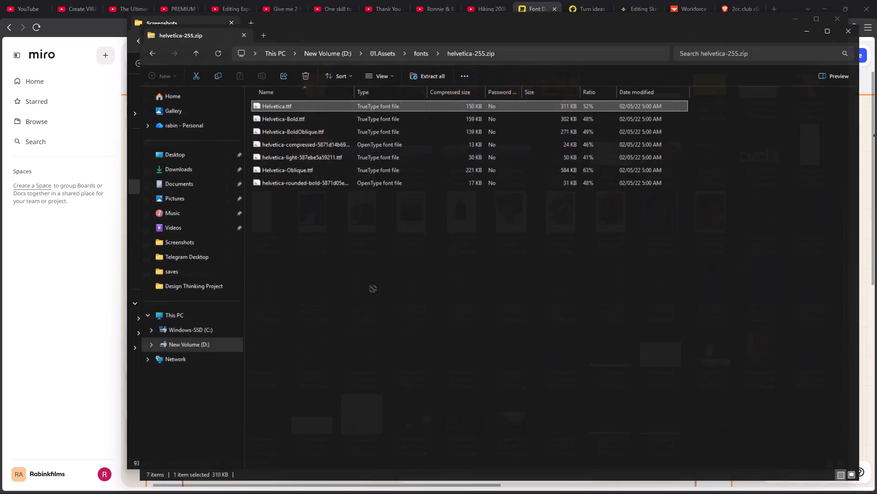
{"action": "left_click_drag", "start_coordinate": [373, 289], "coordinate": [325, 202]}
{"action": "key", "text": "alt+Tab"}
{"action": "key", "text": "alt+Tab"}
{"action": "key", "text": "alt+Tab"}
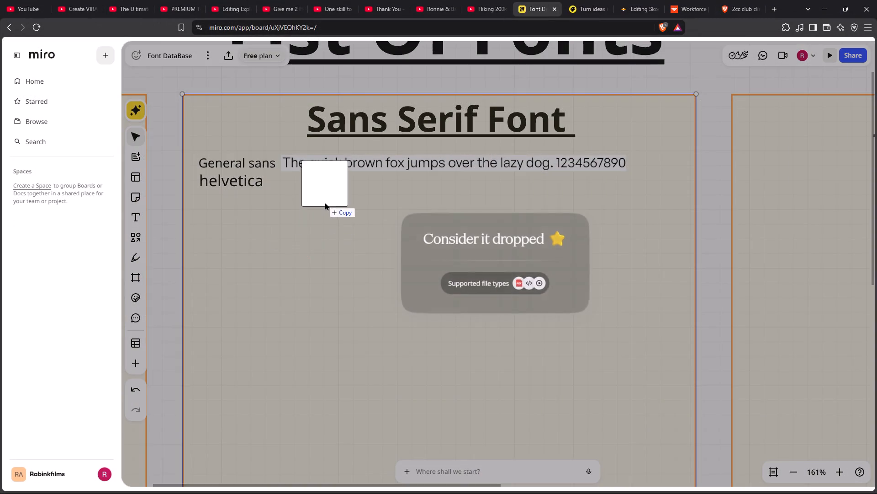
{"action": "left_click_drag", "start_coordinate": [325, 202], "coordinate": [331, 215]}
Shrink the Helvetica sample image and place it beside the helvetica label in the Sans Serif Font frame.
{"action": "left_click_drag", "start_coordinate": [335, 234], "coordinate": [394, 241]}
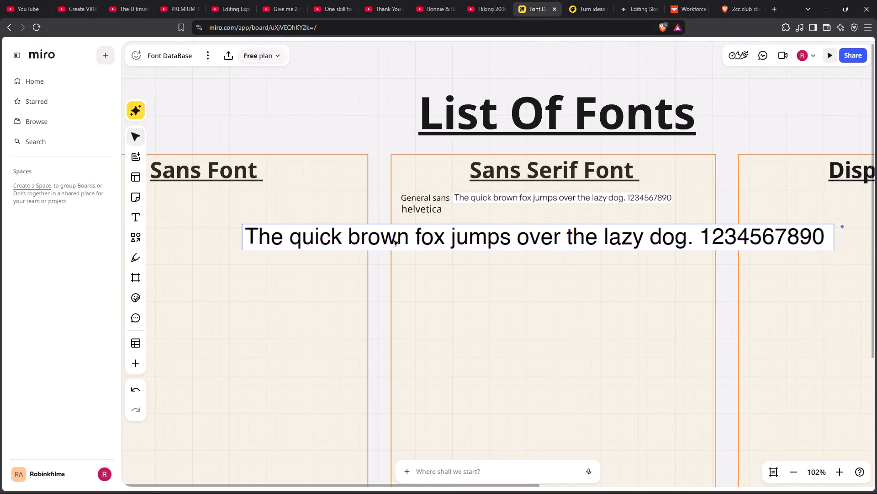
{"action": "left_click_drag", "start_coordinate": [394, 241], "coordinate": [485, 244]}
{"action": "left_click_drag", "start_coordinate": [338, 230], "coordinate": [575, 248]}
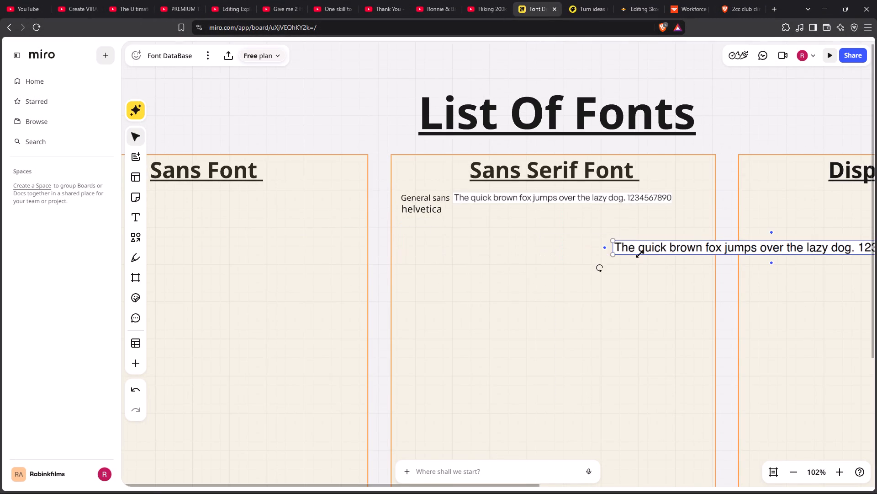
{"action": "left_click_drag", "start_coordinate": [662, 251], "coordinate": [481, 215]}
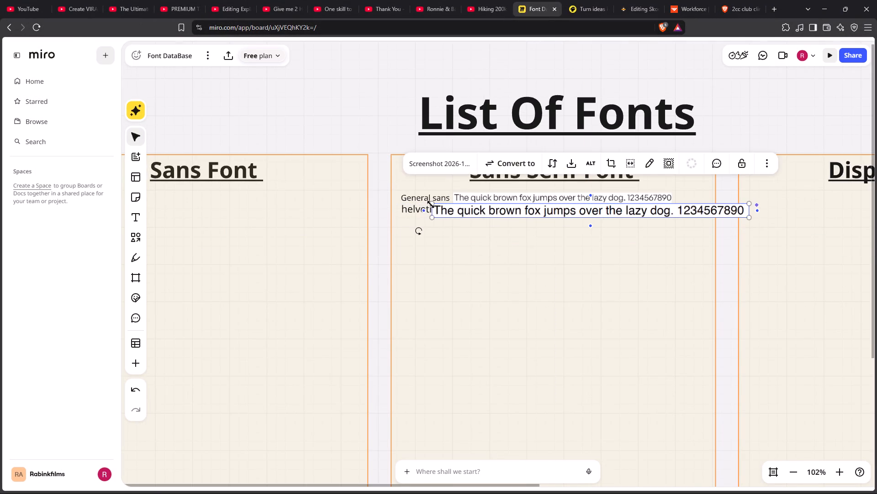
{"action": "left_click_drag", "start_coordinate": [431, 204], "coordinate": [518, 224]}
{"action": "left_click_drag", "start_coordinate": [595, 215], "coordinate": [488, 212]}
{"action": "scroll", "coordinate": [523, 240], "scroll_direction": "up", "scroll_amount": 2, "text": "alt"}
{"action": "scroll", "coordinate": [525, 246], "scroll_direction": "down", "scroll_amount": 3}
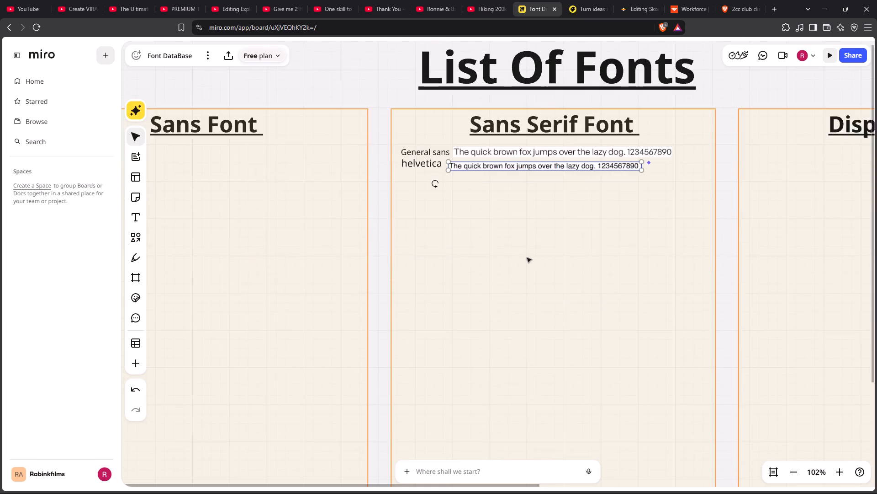
{"action": "scroll", "coordinate": [512, 254], "scroll_direction": "up", "scroll_amount": 3, "text": "ctrl"}
{"action": "middle_click_drag", "start_coordinate": [499, 222], "coordinate": [430, 272]}
{"action": "scroll", "coordinate": [459, 256], "scroll_direction": "up", "scroll_amount": 3, "text": "ctrl"}
{"action": "middle_click_drag", "start_coordinate": [447, 203], "coordinate": [434, 260]}
{"action": "scroll", "coordinate": [434, 260], "scroll_direction": "down", "scroll_amount": 1}
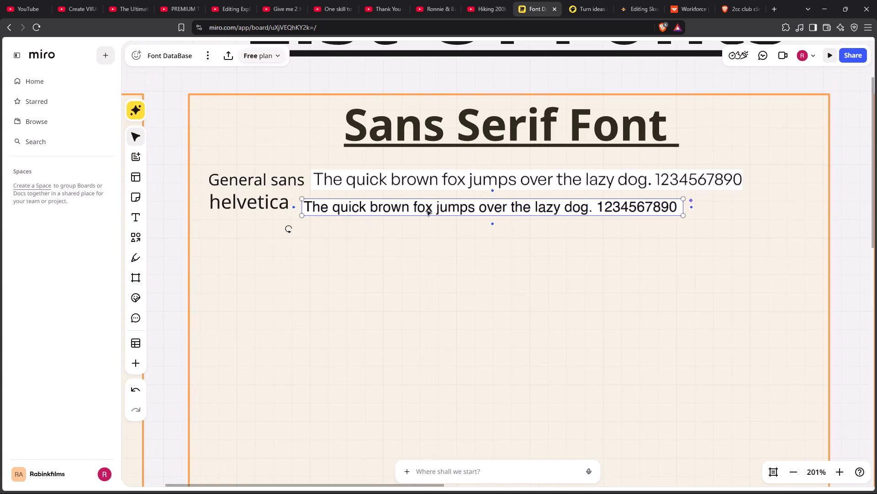
Enlarge the Helvetica sample image slightly and line up its left edge with the General sans sample above.
{"action": "left_click_drag", "start_coordinate": [434, 209], "coordinate": [442, 204]}
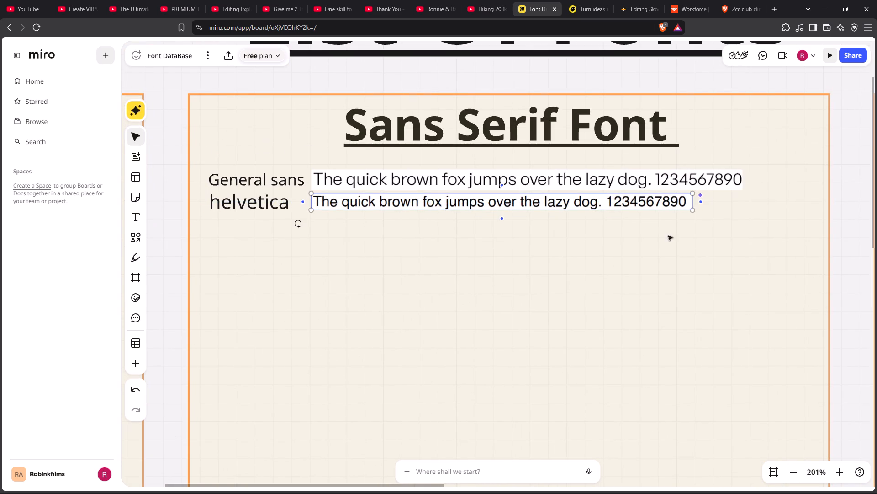
{"action": "left_click_drag", "start_coordinate": [690, 209], "coordinate": [729, 211]}
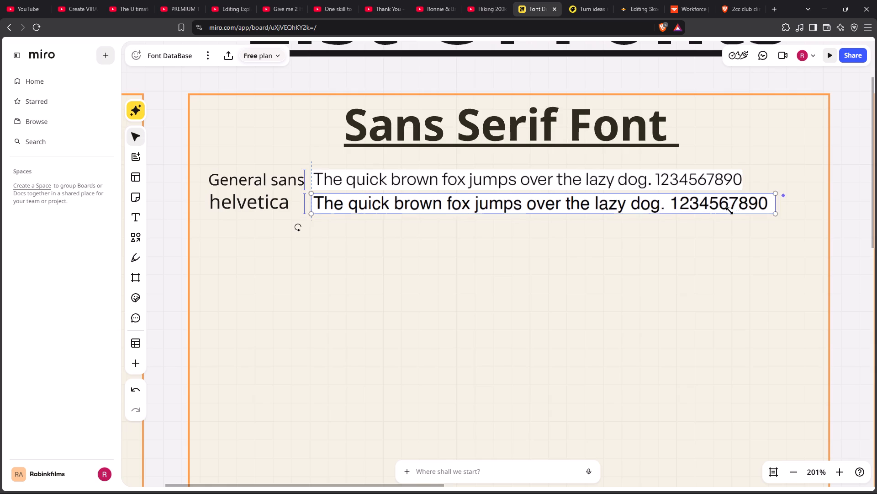
{"action": "left_click_drag", "start_coordinate": [729, 211], "coordinate": [731, 211]}
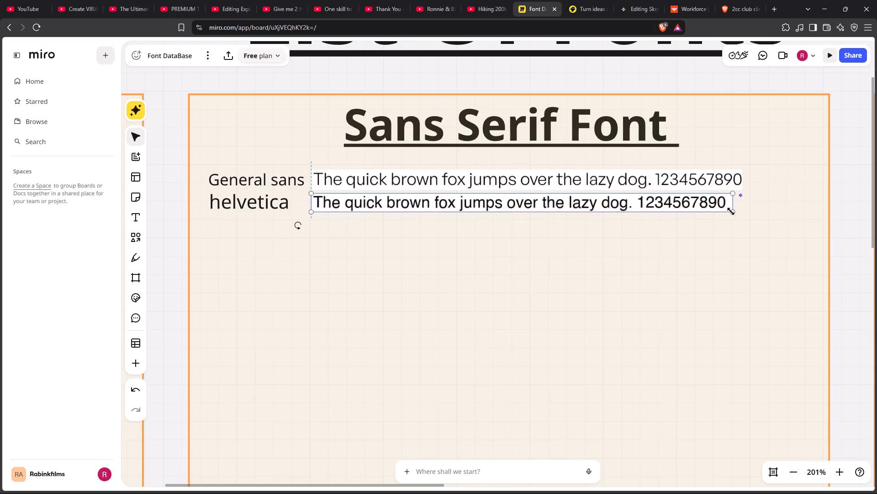
{"action": "left_click_drag", "start_coordinate": [731, 211], "coordinate": [729, 215]}
{"action": "left_click_drag", "start_coordinate": [688, 206], "coordinate": [697, 206]}
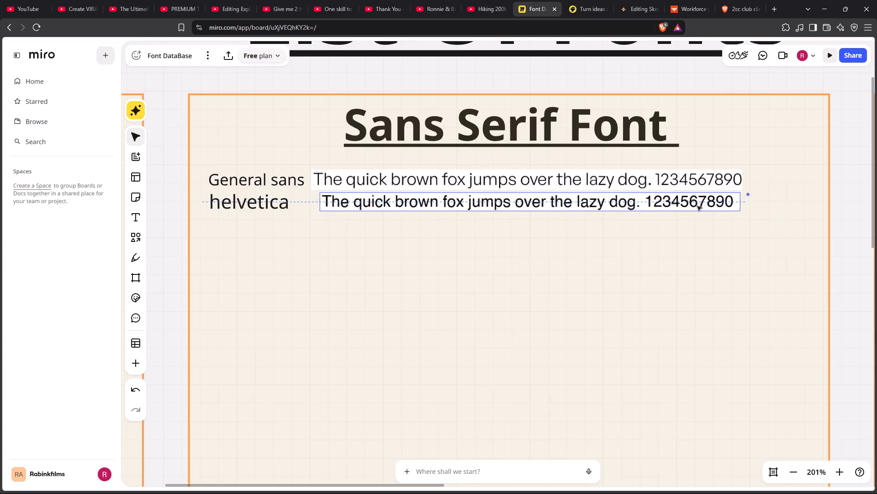
{"action": "left_click_drag", "start_coordinate": [697, 206], "coordinate": [699, 206]}
{"action": "left_click_drag", "start_coordinate": [322, 204], "coordinate": [331, 203]}
{"action": "left_click_drag", "start_coordinate": [334, 210], "coordinate": [332, 210]}
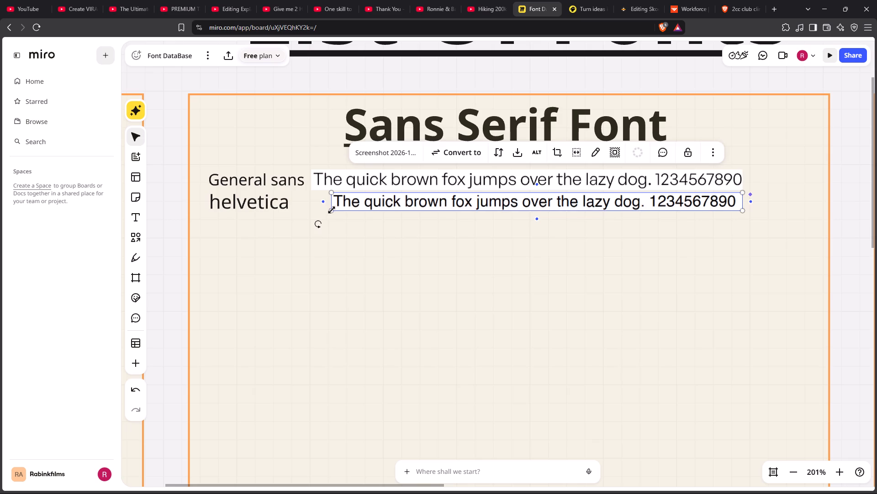
{"action": "left_click_drag", "start_coordinate": [332, 210], "coordinate": [322, 221]}
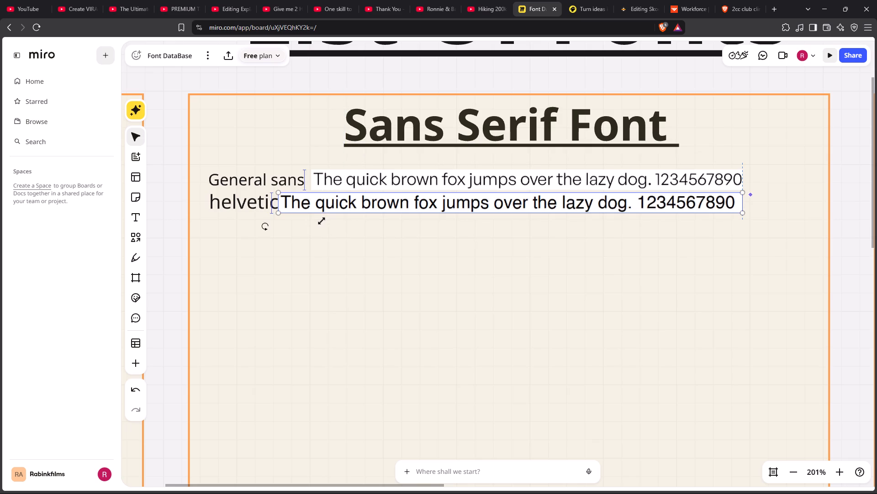
{"action": "left_click_drag", "start_coordinate": [322, 221], "coordinate": [333, 221]}
{"action": "left_click_drag", "start_coordinate": [455, 200], "coordinate": [433, 203]}
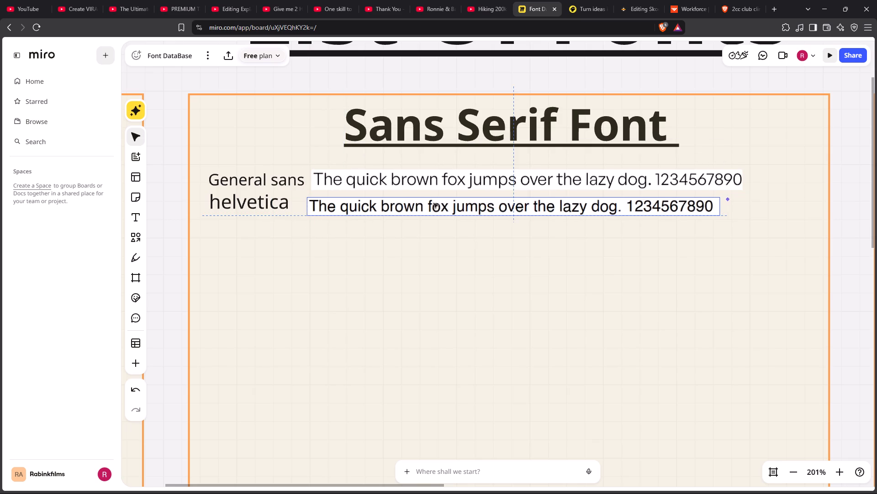
{"action": "left_click_drag", "start_coordinate": [433, 203], "coordinate": [438, 204]}
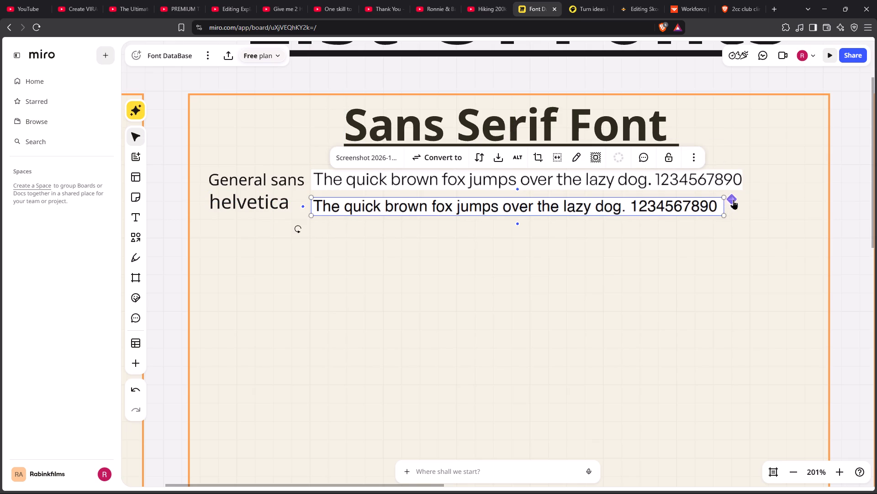
Resize the Helvetica sample image to the width of the General sans sample and align it directly beneath.
{"action": "left_click_drag", "start_coordinate": [733, 200], "coordinate": [745, 200]}
{"action": "left_click_drag", "start_coordinate": [729, 200], "coordinate": [740, 200]}
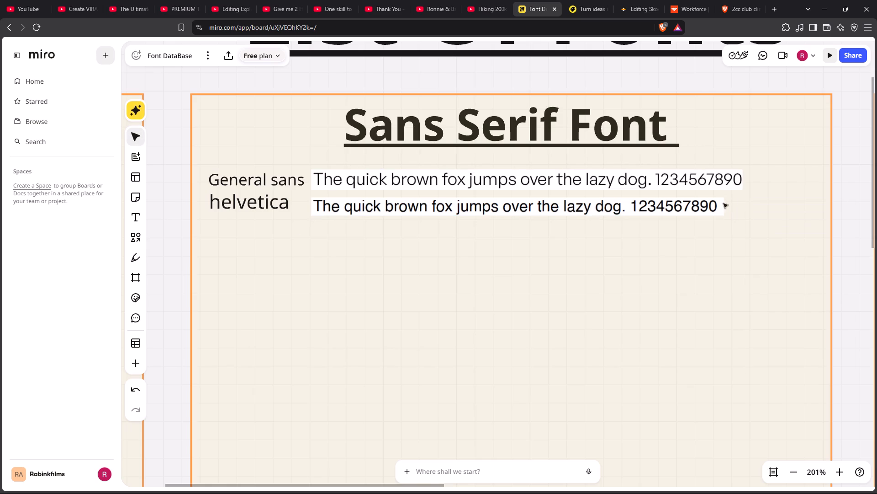
{"action": "left_click", "coordinate": [715, 205]}
{"action": "left_click_drag", "start_coordinate": [725, 214], "coordinate": [727, 214]}
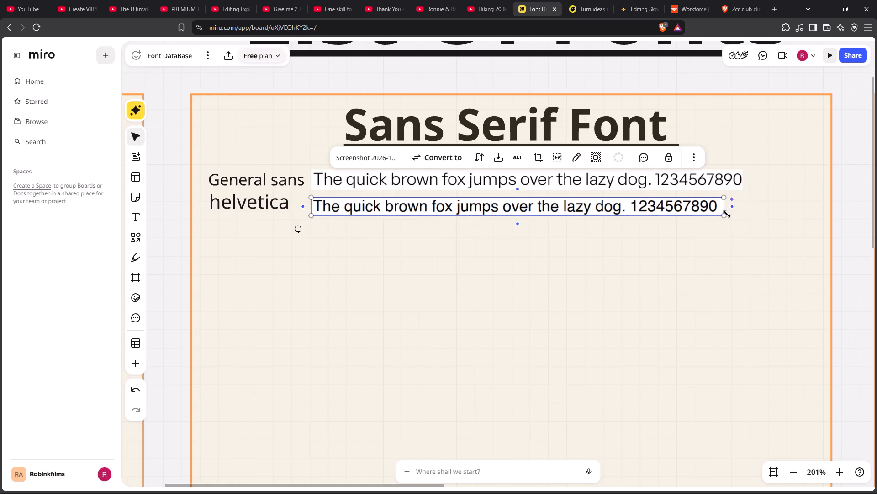
{"action": "left_click_drag", "start_coordinate": [727, 214], "coordinate": [738, 215]}
{"action": "left_click_drag", "start_coordinate": [706, 212], "coordinate": [688, 208]}
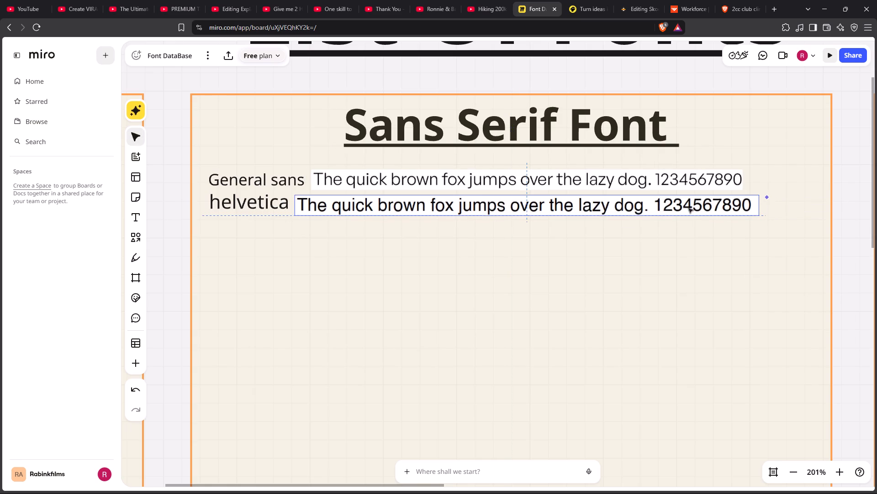
{"action": "left_click_drag", "start_coordinate": [688, 208], "coordinate": [697, 211]}
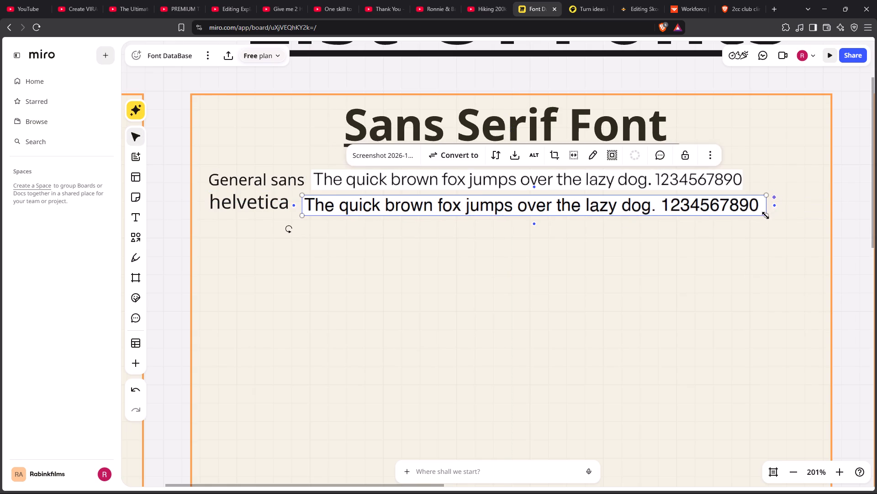
{"action": "left_click_drag", "start_coordinate": [766, 215], "coordinate": [745, 213]}
{"action": "left_click_drag", "start_coordinate": [765, 218], "coordinate": [755, 213]}
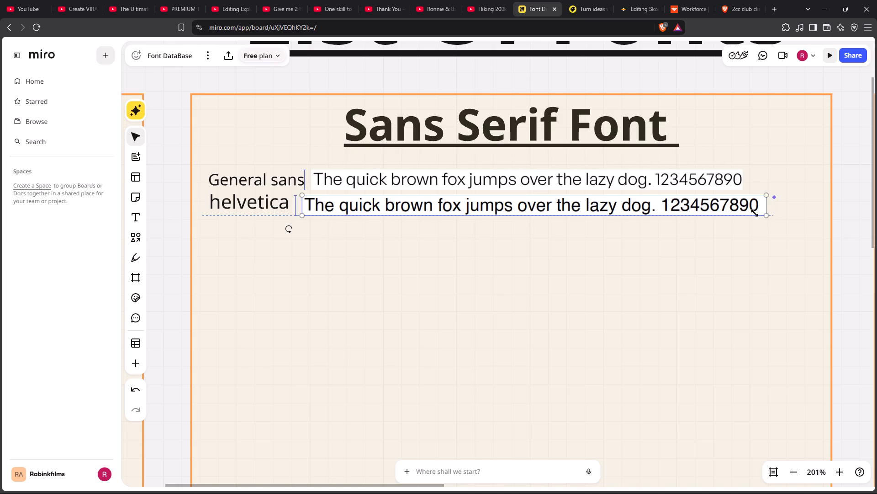
{"action": "left_click_drag", "start_coordinate": [755, 213], "coordinate": [747, 202]}
{"action": "left_click_drag", "start_coordinate": [765, 215], "coordinate": [729, 204]}
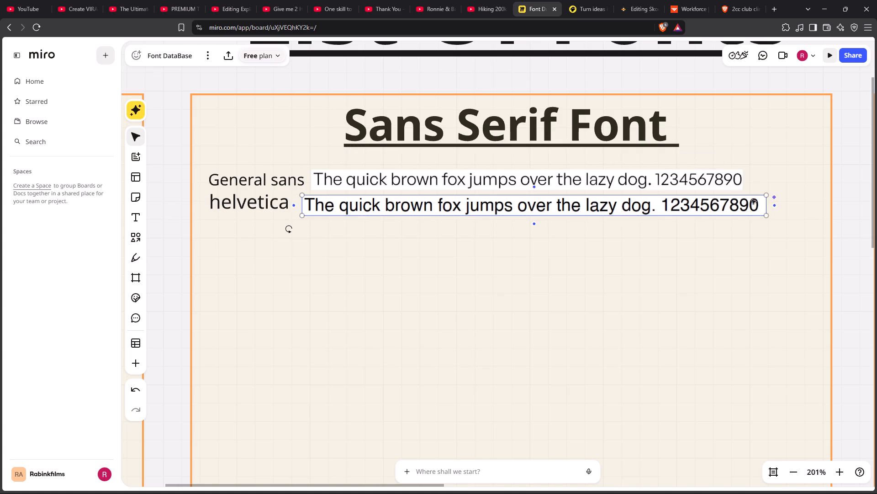
{"action": "left_click_drag", "start_coordinate": [767, 193], "coordinate": [734, 205]}
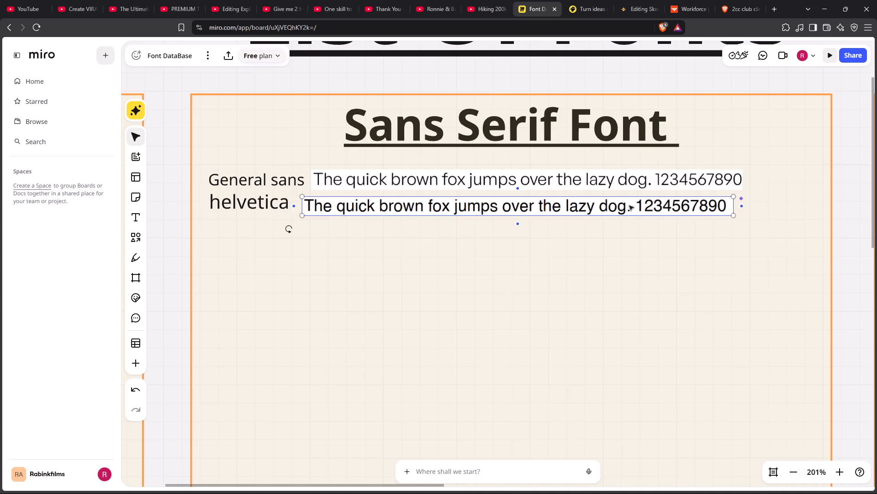
{"action": "left_click_drag", "start_coordinate": [629, 205], "coordinate": [639, 205]}
Move the helvetica label level with its sample image, near the left edge of the General sans label.
{"action": "left_click", "coordinate": [241, 208]}
{"action": "left_click_drag", "start_coordinate": [259, 208], "coordinate": [264, 211]}
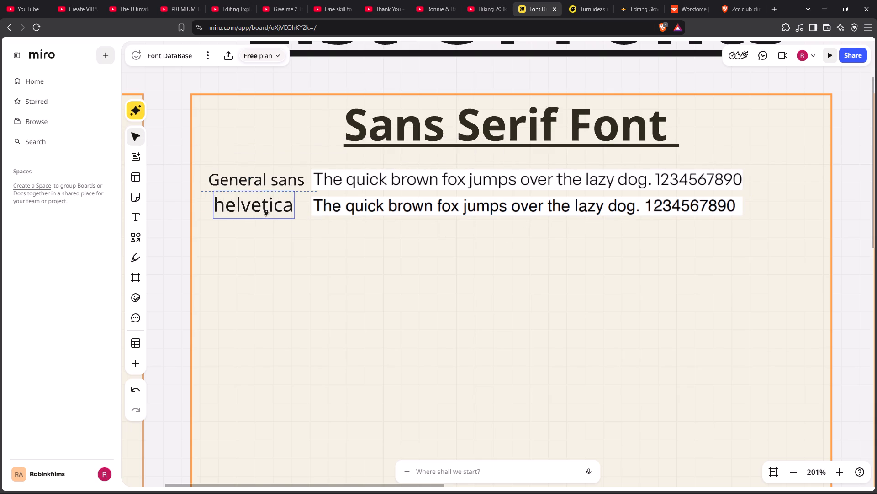
{"action": "left_click_drag", "start_coordinate": [264, 211], "coordinate": [274, 211]}
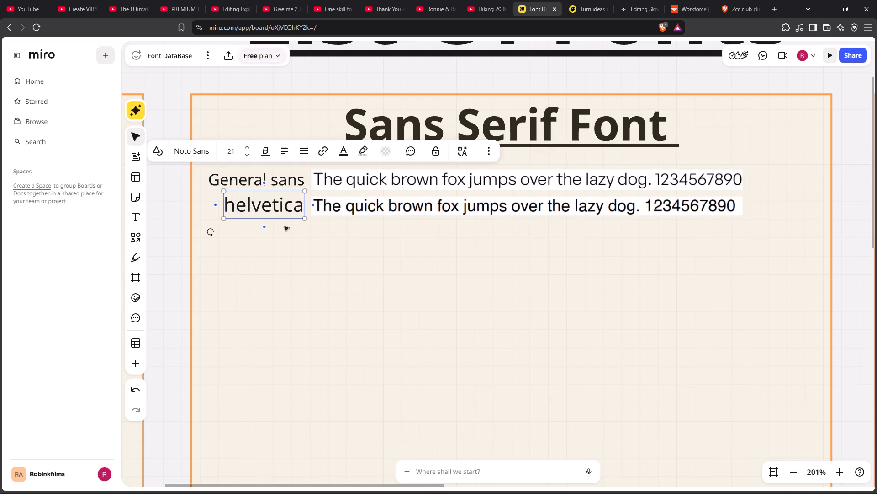
{"action": "left_click", "coordinate": [305, 238]}
{"action": "left_click_drag", "start_coordinate": [264, 209], "coordinate": [250, 209]}
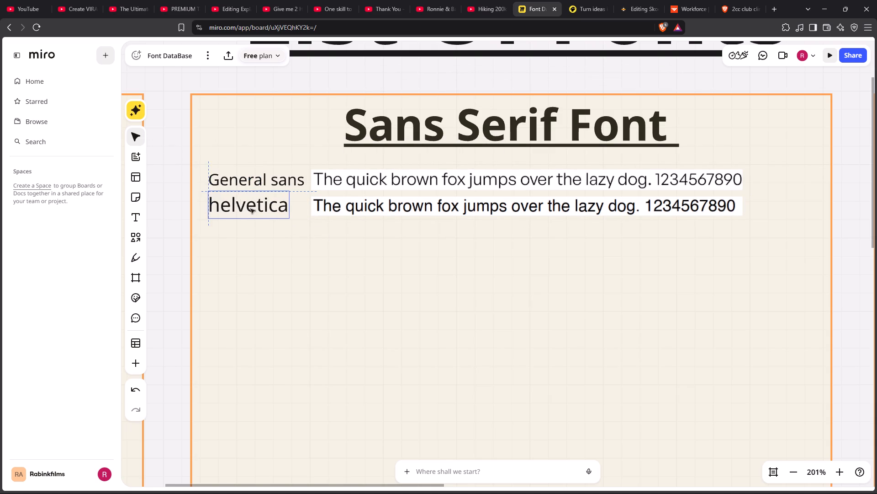
{"action": "left_click_drag", "start_coordinate": [250, 209], "coordinate": [251, 209]}
{"action": "left_click", "coordinate": [252, 208]}
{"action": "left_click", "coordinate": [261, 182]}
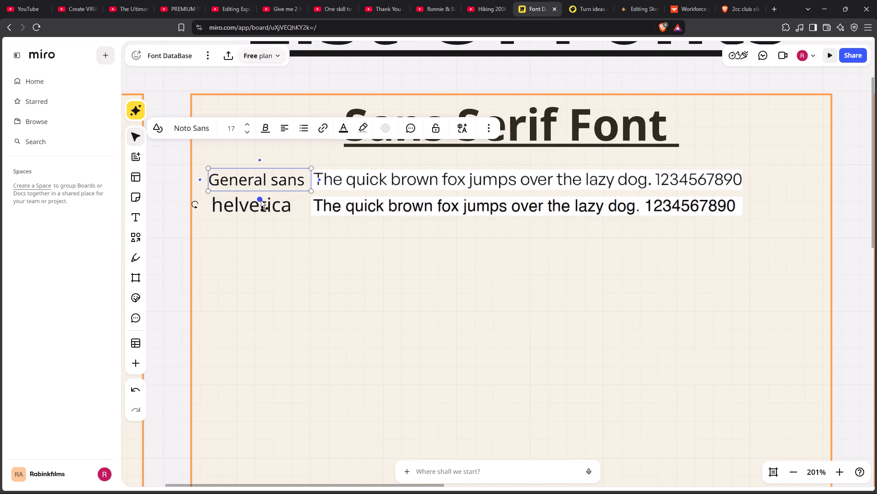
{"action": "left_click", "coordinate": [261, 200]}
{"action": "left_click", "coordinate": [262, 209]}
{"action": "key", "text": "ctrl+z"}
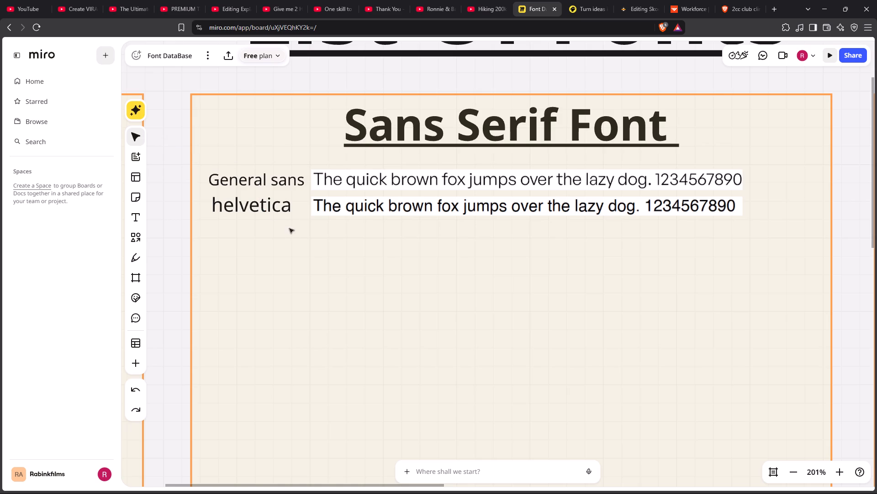
Set the helvetica label's font size to 18.
{"action": "left_click", "coordinate": [269, 211]}
{"action": "left_click", "coordinate": [248, 153]}
{"action": "left_click", "coordinate": [248, 155]}
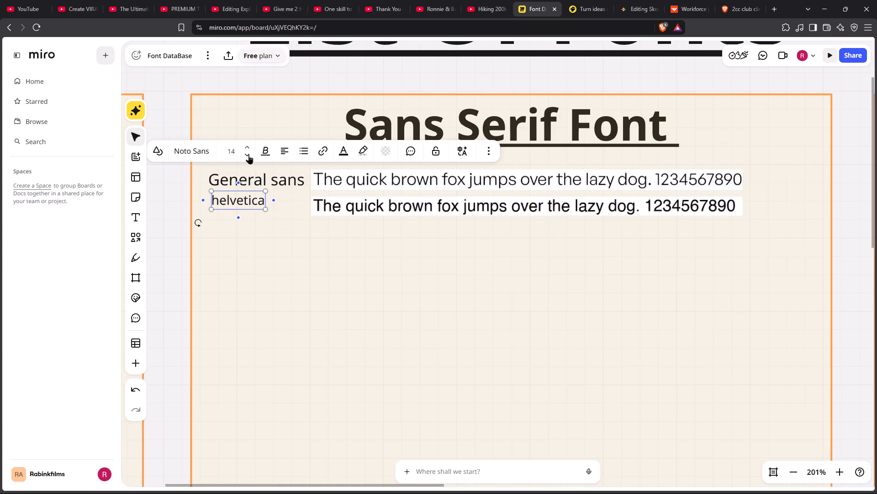
{"action": "left_click", "coordinate": [246, 144]}
{"action": "left_click", "coordinate": [235, 152]}
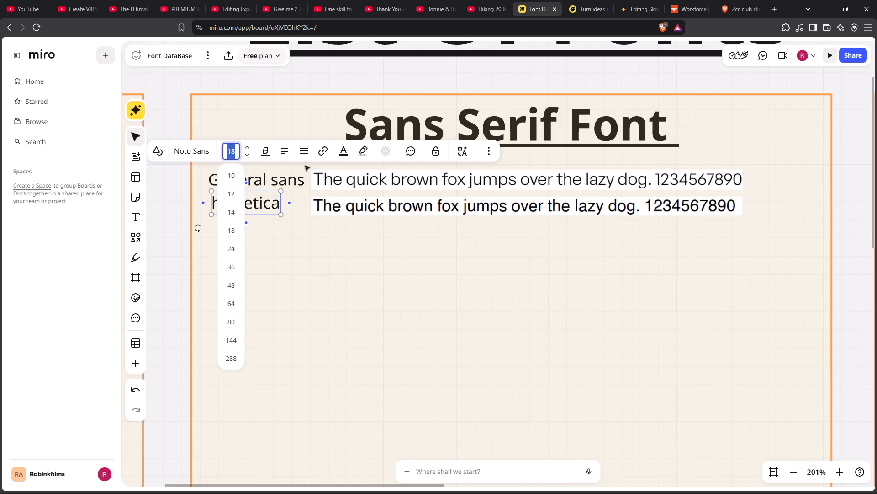
Set the General sans label's font size to 18.
{"action": "left_click", "coordinate": [250, 183]}
{"action": "left_click", "coordinate": [279, 187]}
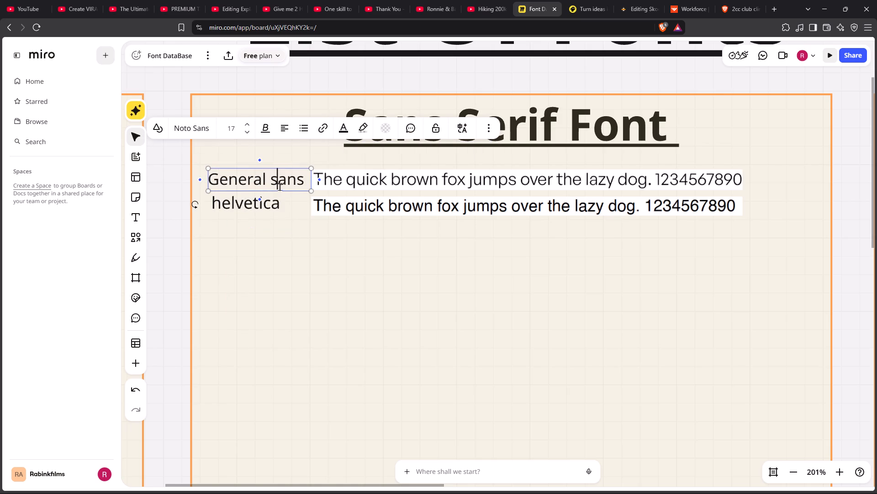
{"action": "double_click", "coordinate": [235, 130]}
{"action": "left_click", "coordinate": [235, 130]}
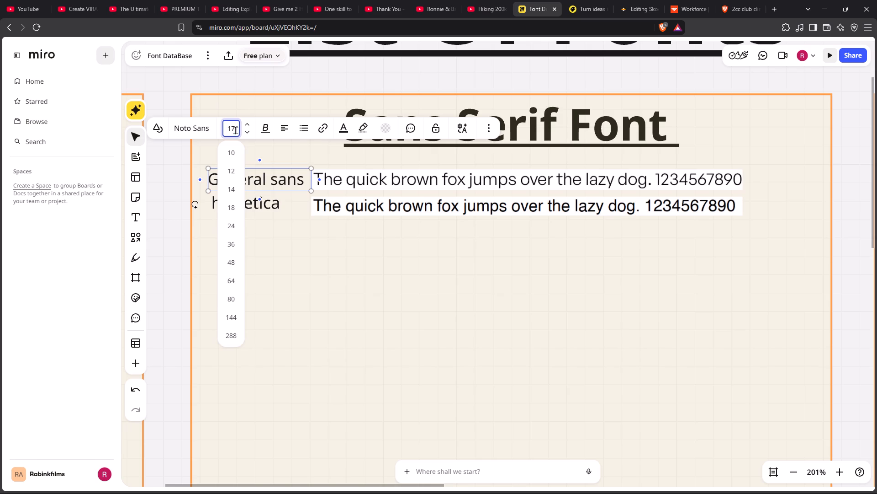
{"action": "key", "text": "BackSpace"}
{"action": "key", "text": "8"}
{"action": "key", "text": "Return"}
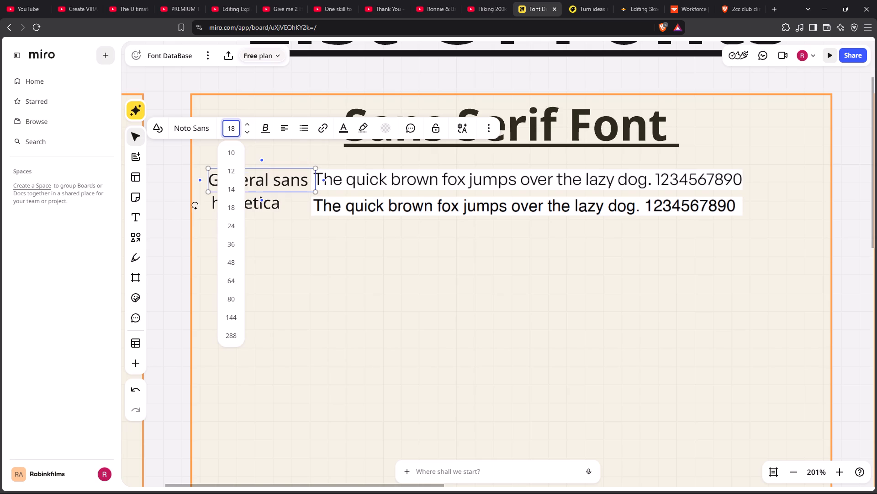
Switch to File Explorer and preview the Inter italic variable font from Inter.zip in the fonts folder.
{"action": "left_click", "coordinate": [320, 209]}
{"action": "left_click", "coordinate": [262, 223]}
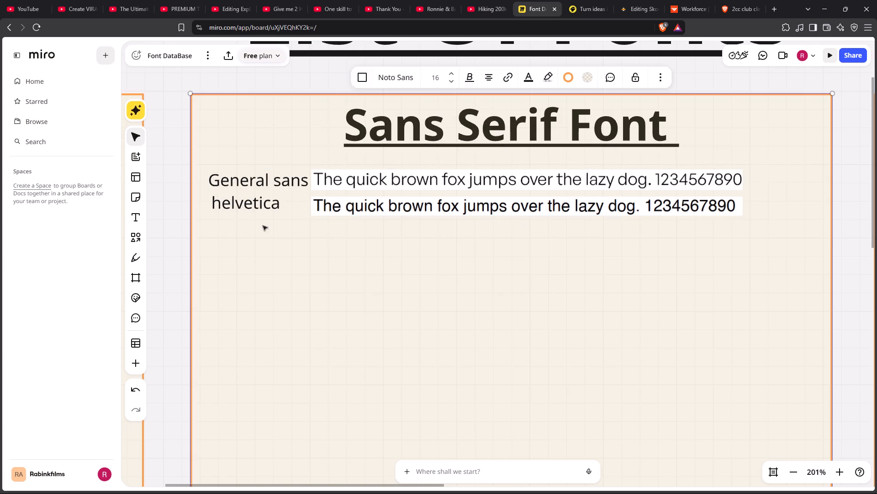
{"action": "key", "text": "alt+Tab"}
{"action": "key", "text": "alt+Tab"}
{"action": "key", "text": "alt+Tab"}
{"action": "key", "text": "alt+Tab"}
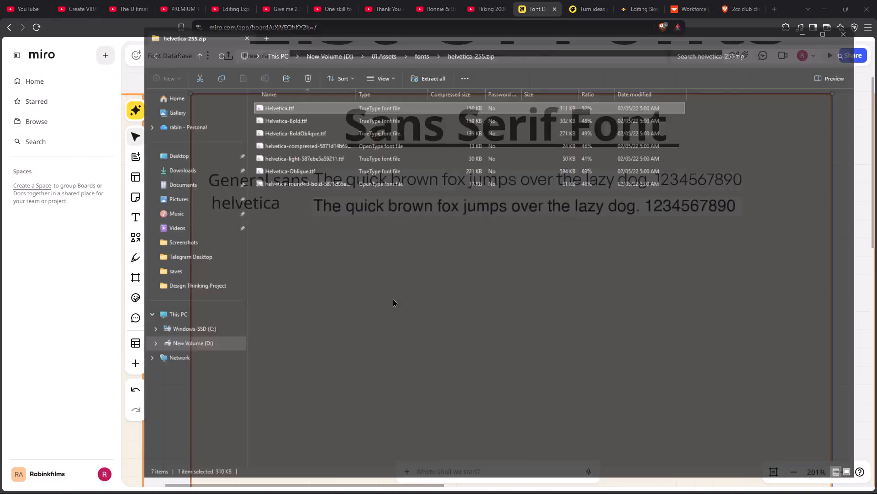
{"action": "left_click", "coordinate": [158, 48]}
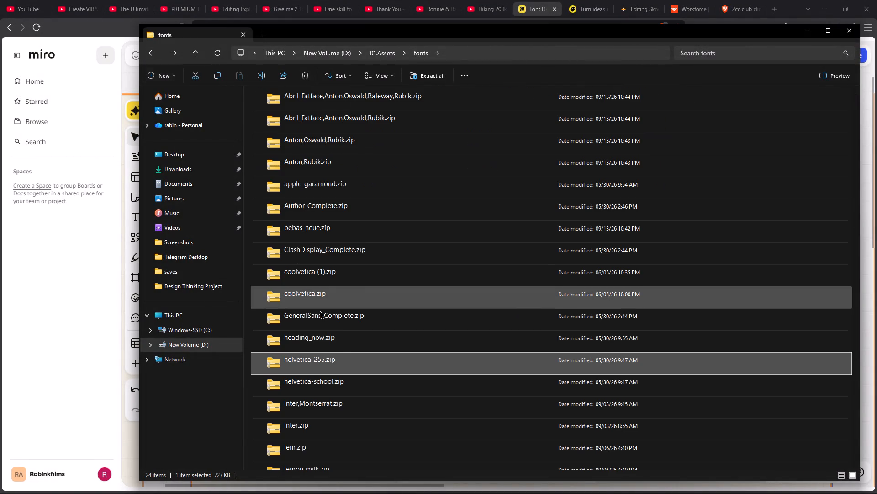
{"action": "scroll", "coordinate": [333, 411], "scroll_direction": "down", "scroll_amount": 2}
{"action": "double_click", "coordinate": [302, 307]}
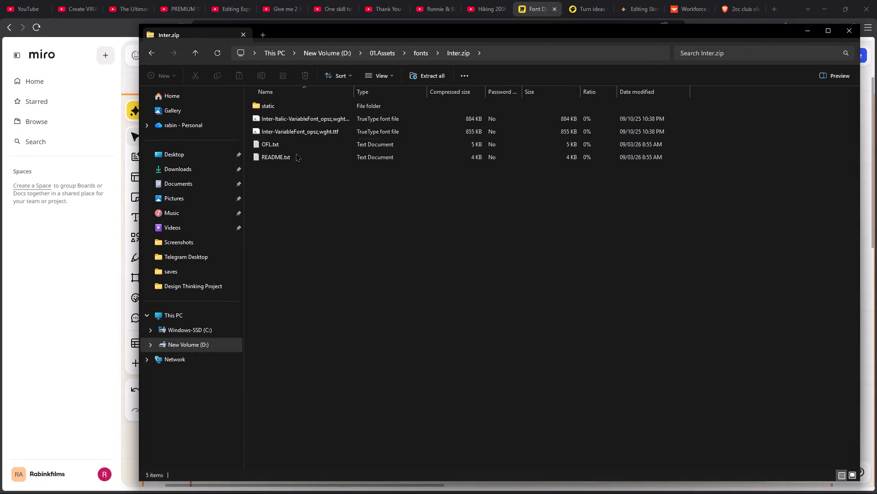
{"action": "double_click", "coordinate": [328, 123]}
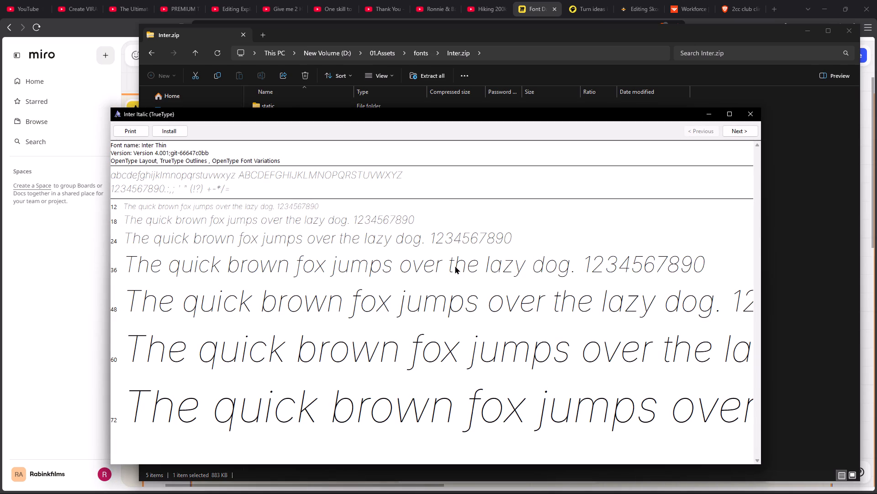
{"action": "left_click", "coordinate": [734, 131]}
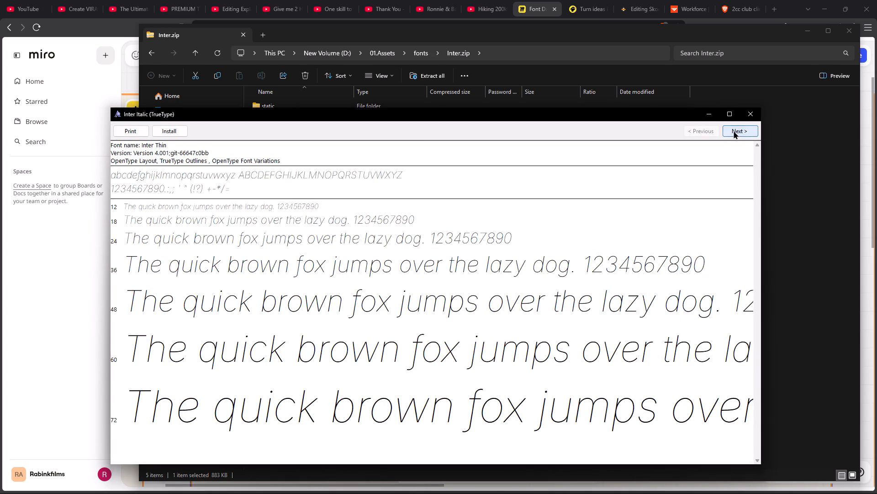
{"action": "left_click", "coordinate": [734, 131]}
{"action": "left_click", "coordinate": [747, 111]}
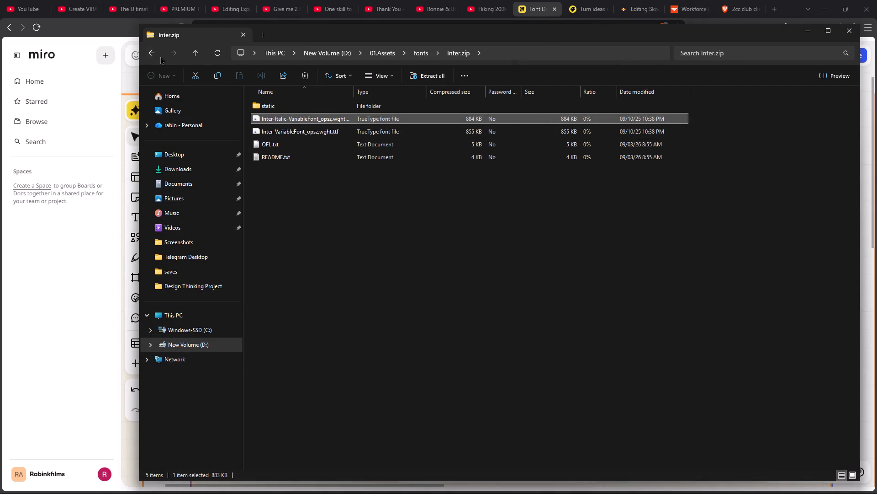
{"action": "left_click", "coordinate": [153, 54]}
Open Inter_24pt-Regular.ttf from the Inter static folder inside Inter,Montserrat.zip.
{"action": "scroll", "coordinate": [336, 436], "scroll_direction": "down", "scroll_amount": 2}
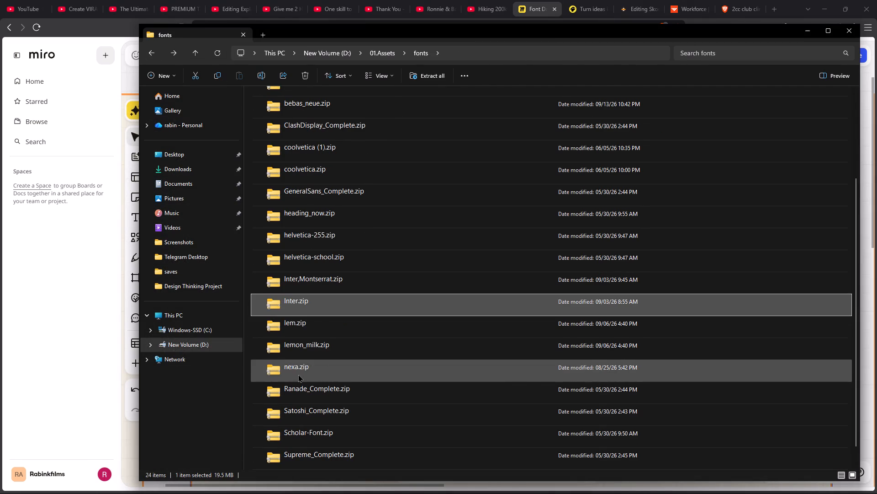
{"action": "scroll", "coordinate": [342, 326], "scroll_direction": "up", "scroll_amount": 5}
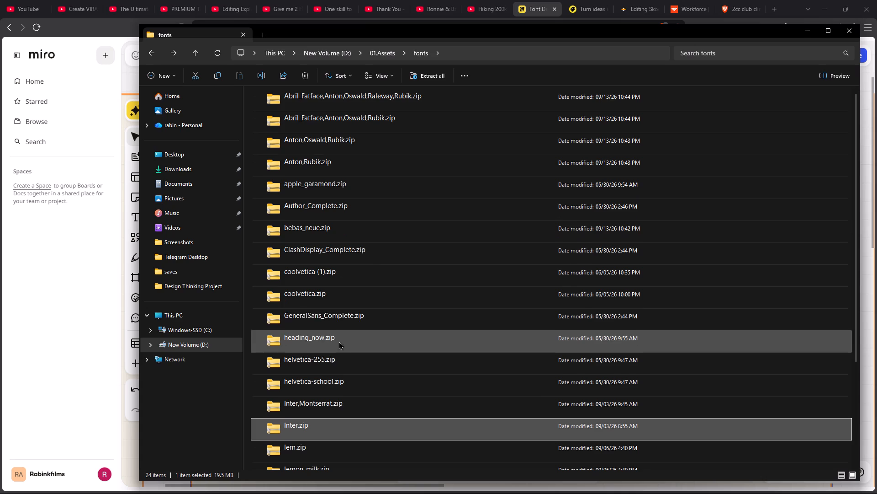
{"action": "scroll", "coordinate": [339, 341], "scroll_direction": "up", "scroll_amount": 6}
{"action": "scroll", "coordinate": [339, 385], "scroll_direction": "down", "scroll_amount": 3}
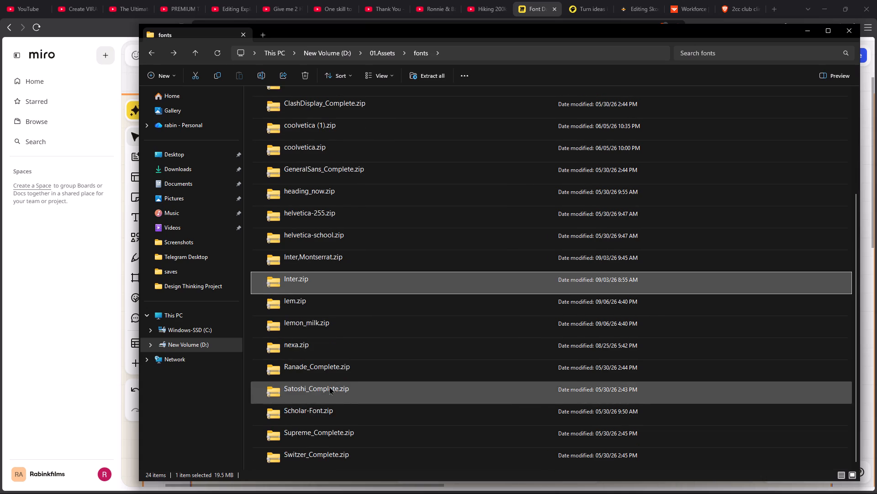
{"action": "scroll", "coordinate": [329, 387], "scroll_direction": "down", "scroll_amount": 10}
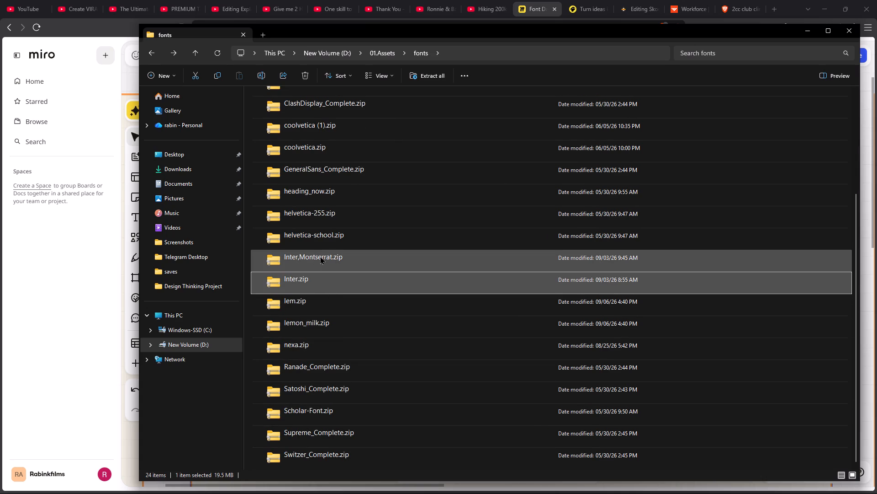
{"action": "double_click", "coordinate": [320, 256]}
{"action": "double_click", "coordinate": [279, 105]}
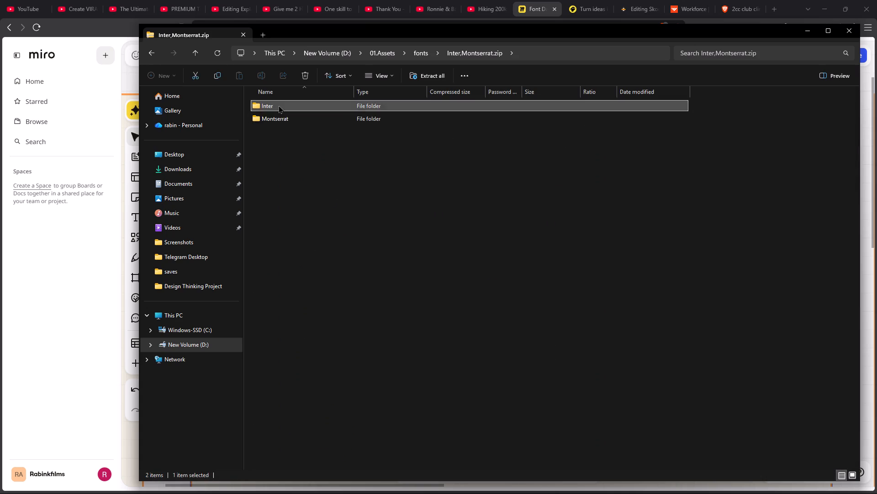
{"action": "double_click", "coordinate": [289, 102]}
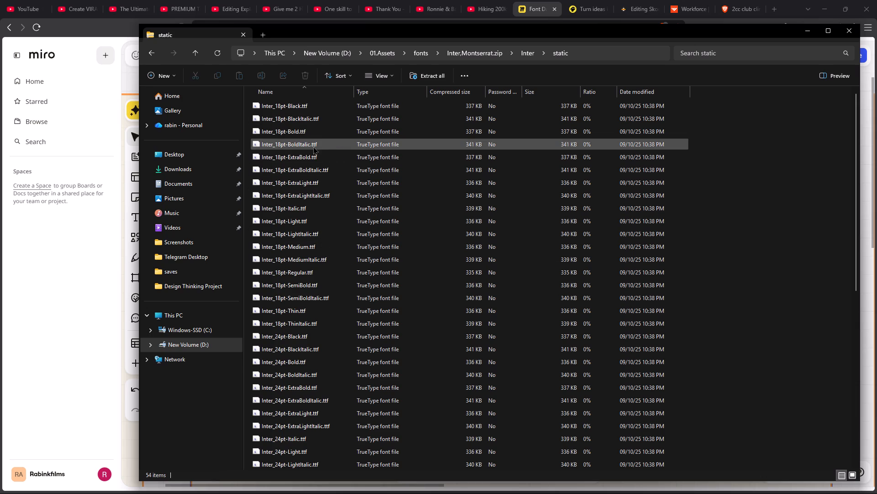
{"action": "scroll", "coordinate": [322, 431], "scroll_direction": "down", "scroll_amount": 4}
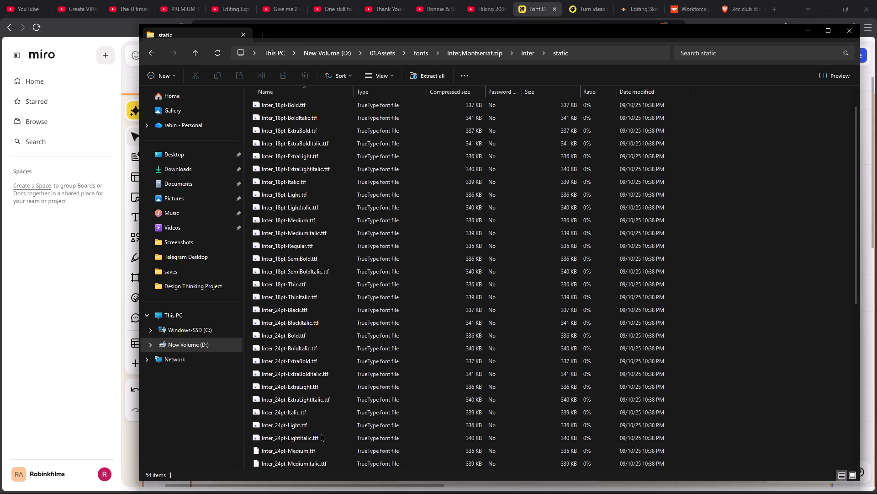
{"action": "scroll", "coordinate": [306, 439], "scroll_direction": "down", "scroll_amount": 11}
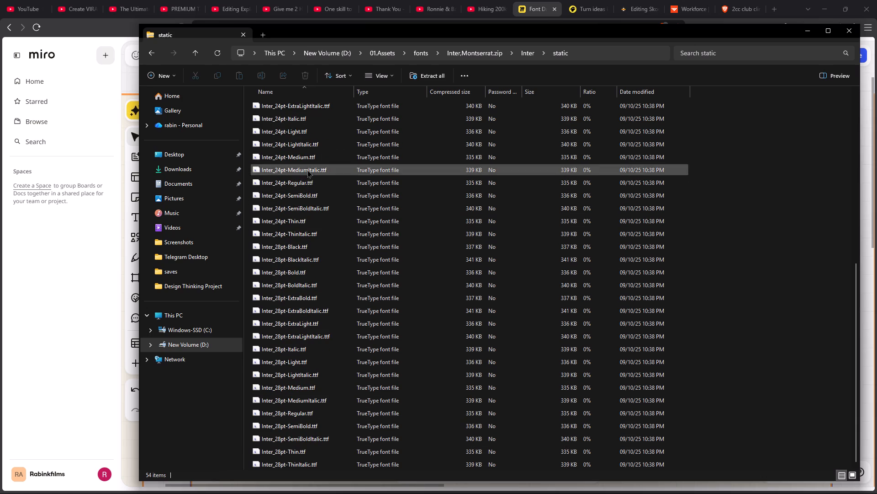
{"action": "double_click", "coordinate": [312, 185]}
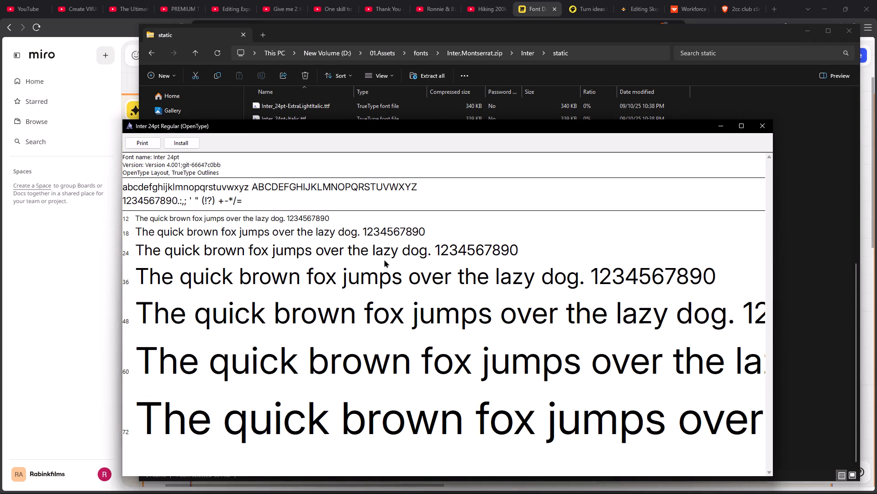
Capture a screenshot of the full 36-point sample line of Inter 24pt Regular.
{"action": "key", "text": "Print"}
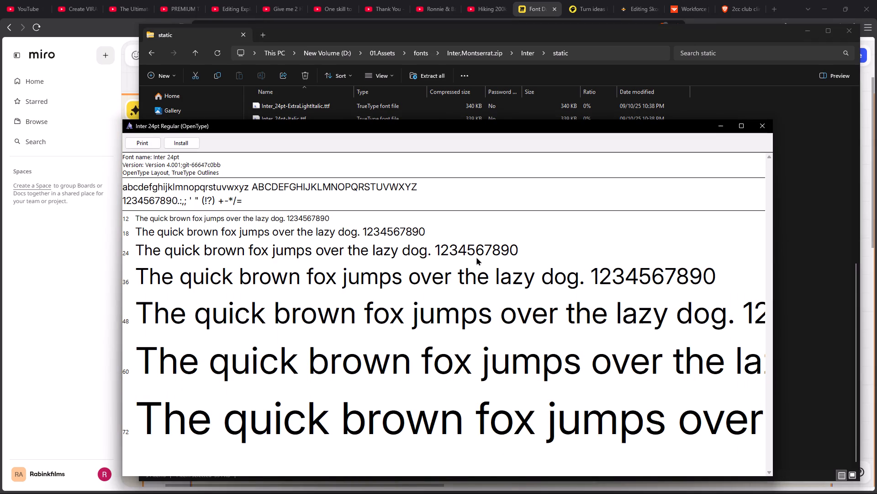
{"action": "left_click_drag", "start_coordinate": [131, 260], "coordinate": [624, 284]}
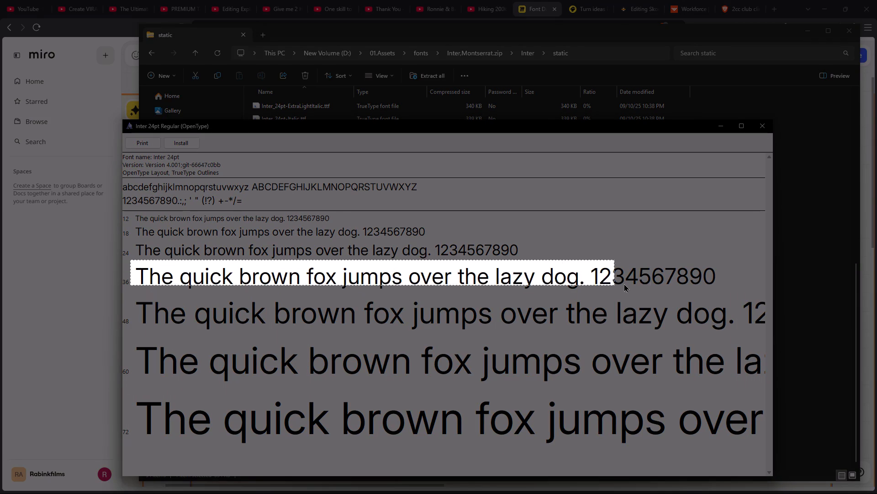
{"action": "left_click_drag", "start_coordinate": [624, 284], "coordinate": [724, 292]}
{"action": "left_click", "coordinate": [333, 310]}
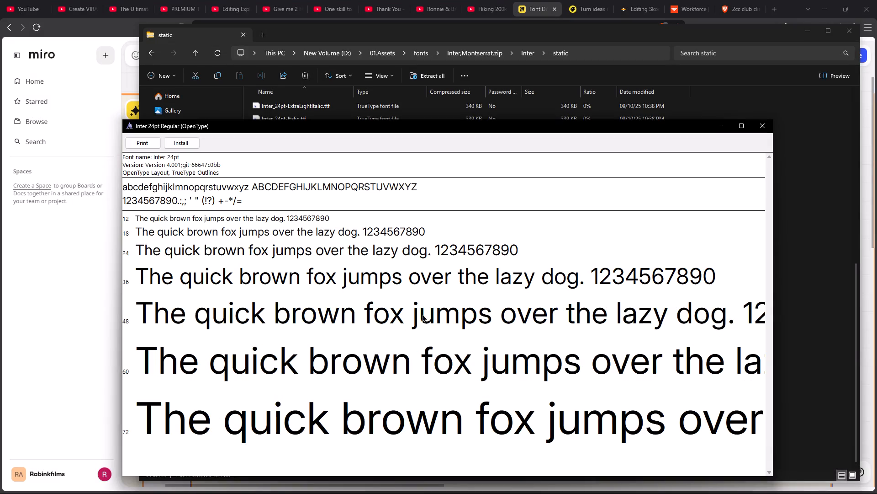
Switch to the Miro board and add a text label reading "inter" beneath the helvetica label.
{"action": "key", "text": "alt+Tab"}
{"action": "key", "text": "alt+Tab"}
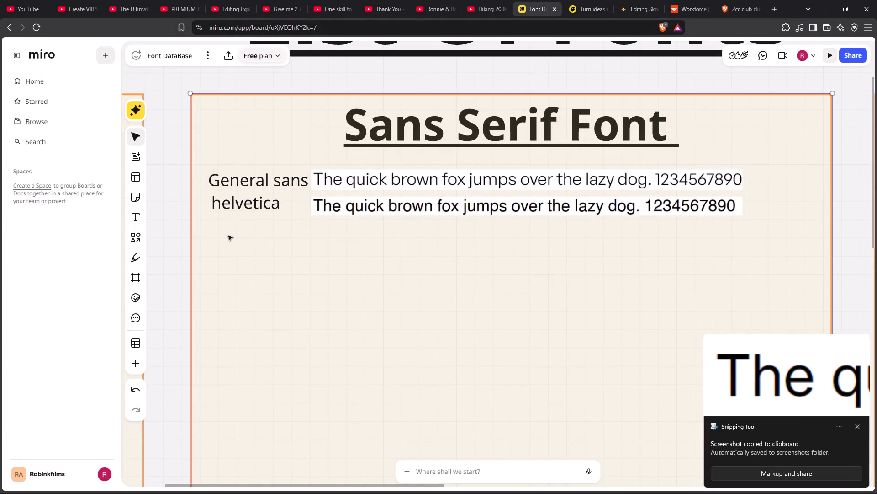
{"action": "left_click", "coordinate": [229, 227]}
{"action": "left_click", "coordinate": [139, 212]}
{"action": "left_click", "coordinate": [221, 226]}
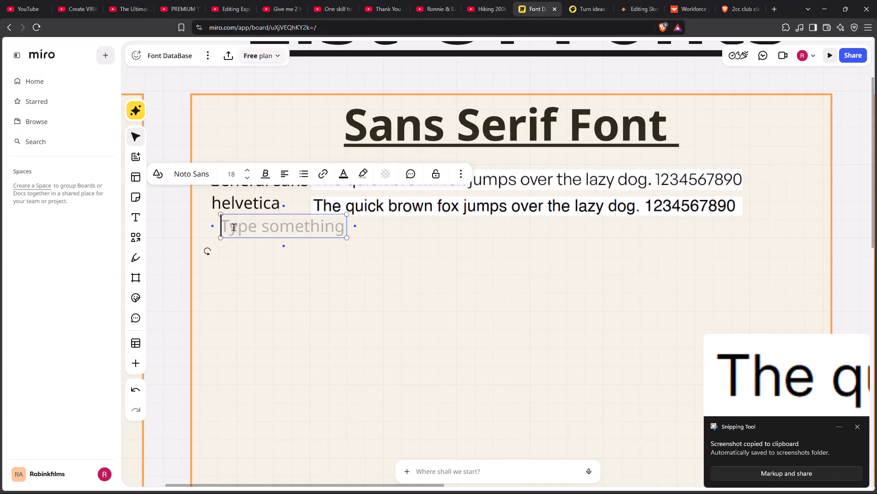
{"action": "type", "text": "inter"}
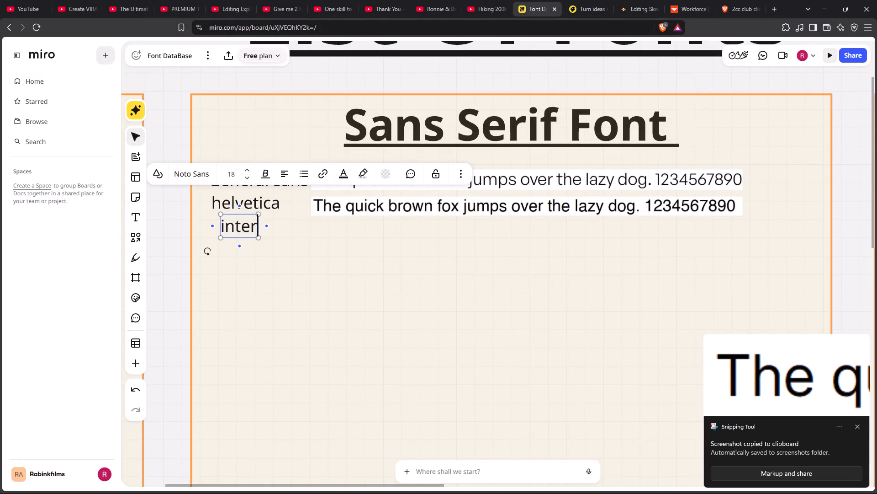
{"action": "left_click", "coordinate": [287, 231]}
Align the left edges of the inter and helvetica labels with the General sans label.
{"action": "left_click_drag", "start_coordinate": [234, 228], "coordinate": [225, 228]}
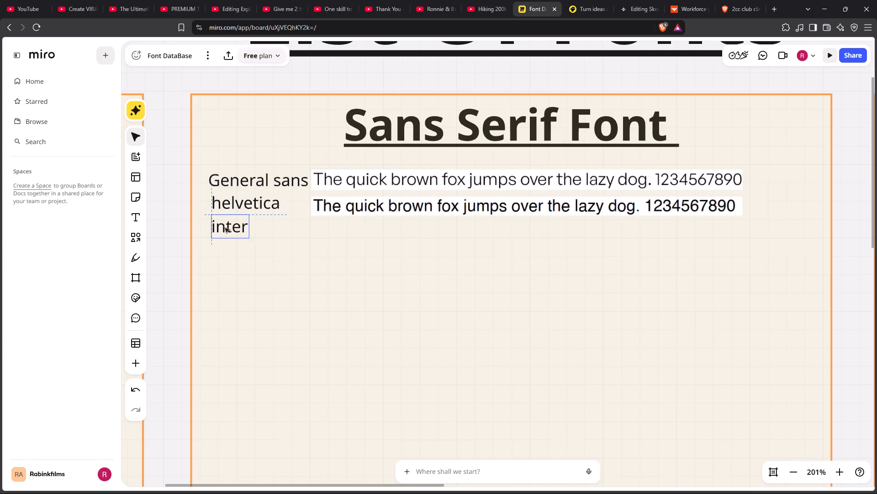
{"action": "left_click_drag", "start_coordinate": [225, 228], "coordinate": [222, 227]}
{"action": "left_click", "coordinate": [220, 207]}
{"action": "left_click_drag", "start_coordinate": [239, 204], "coordinate": [235, 204]}
{"action": "left_click", "coordinate": [232, 231]}
{"action": "left_click", "coordinate": [318, 228]}
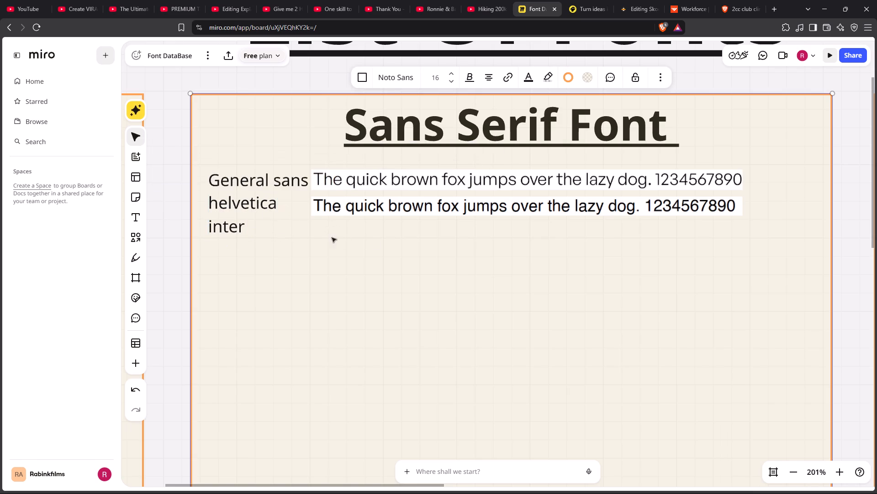
Switch to the Screenshots folder in File Explorer and place the newest screenshot on the Miro board below the Helvetica sample.
{"action": "key", "text": "alt+Tab"}
{"action": "key", "text": "alt+Tab"}
{"action": "key", "text": "alt+Tab"}
{"action": "scroll", "coordinate": [519, 328], "scroll_direction": "down", "scroll_amount": 6}
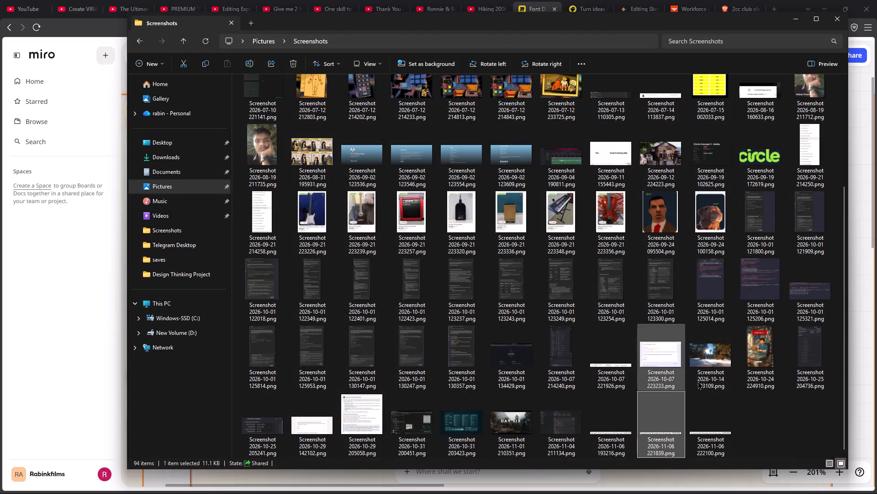
{"action": "left_click", "coordinate": [762, 413]}
{"action": "left_click_drag", "start_coordinate": [719, 418], "coordinate": [745, 417]}
{"action": "left_click_drag", "start_coordinate": [714, 415], "coordinate": [601, 379]}
{"action": "key", "text": "alt+Tab"}
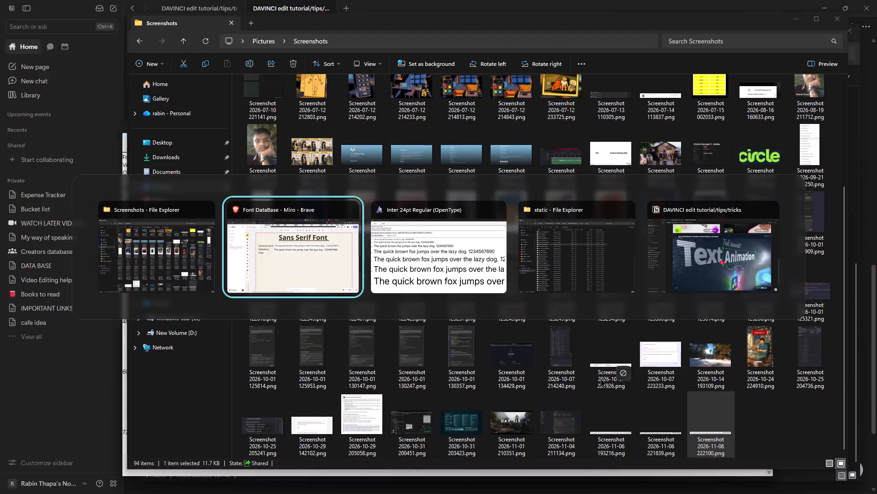
{"action": "left_click_drag", "start_coordinate": [601, 379], "coordinate": [349, 252]}
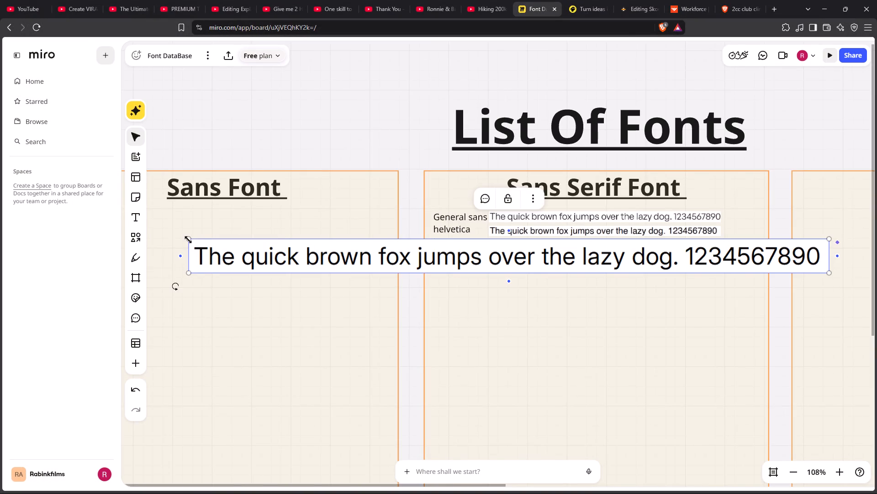
Shrink the Inter sample image to fit inside the Sans Serif Font frame, its left edge aligned with the samples above.
{"action": "left_click_drag", "start_coordinate": [188, 238], "coordinate": [488, 255]}
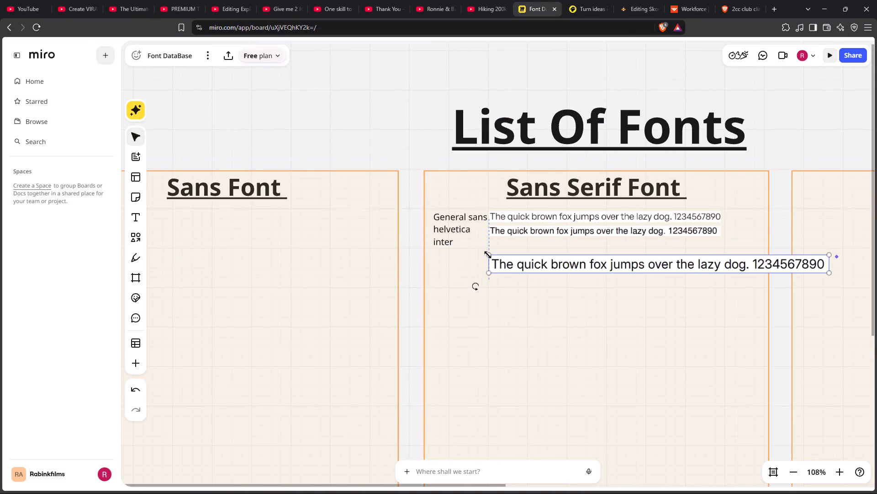
{"action": "left_click_drag", "start_coordinate": [488, 255], "coordinate": [496, 256]}
{"action": "left_click_drag", "start_coordinate": [827, 271], "coordinate": [717, 266]}
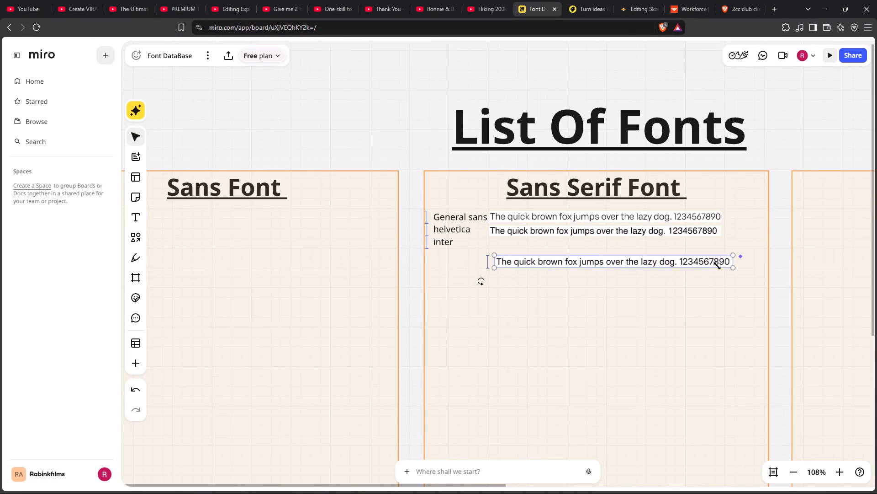
{"action": "left_click_drag", "start_coordinate": [717, 266], "coordinate": [718, 263]}
{"action": "left_click_drag", "start_coordinate": [718, 263], "coordinate": [717, 263]}
{"action": "left_click_drag", "start_coordinate": [732, 269], "coordinate": [721, 264]}
{"action": "left_click_drag", "start_coordinate": [669, 267], "coordinate": [663, 264]}
{"action": "left_click_drag", "start_coordinate": [727, 268], "coordinate": [708, 258]}
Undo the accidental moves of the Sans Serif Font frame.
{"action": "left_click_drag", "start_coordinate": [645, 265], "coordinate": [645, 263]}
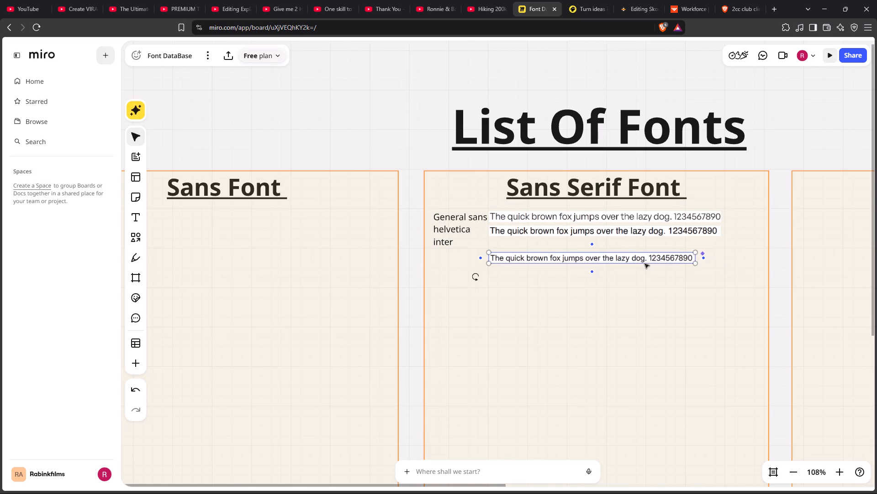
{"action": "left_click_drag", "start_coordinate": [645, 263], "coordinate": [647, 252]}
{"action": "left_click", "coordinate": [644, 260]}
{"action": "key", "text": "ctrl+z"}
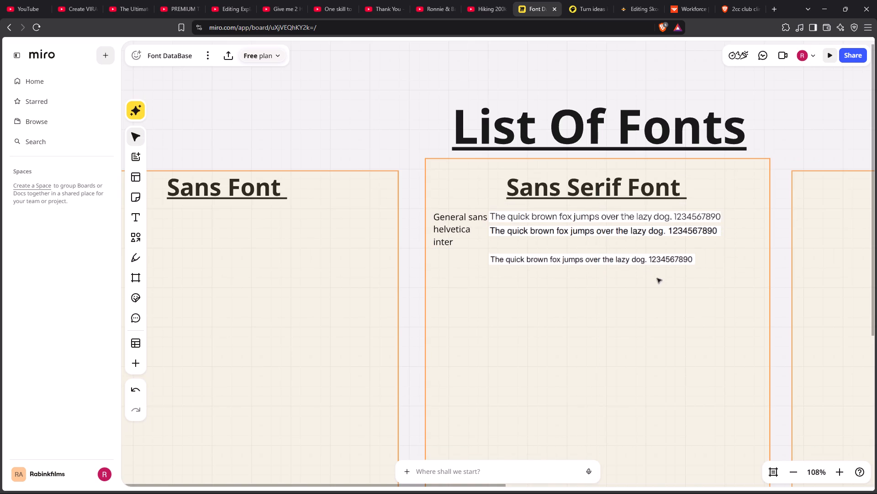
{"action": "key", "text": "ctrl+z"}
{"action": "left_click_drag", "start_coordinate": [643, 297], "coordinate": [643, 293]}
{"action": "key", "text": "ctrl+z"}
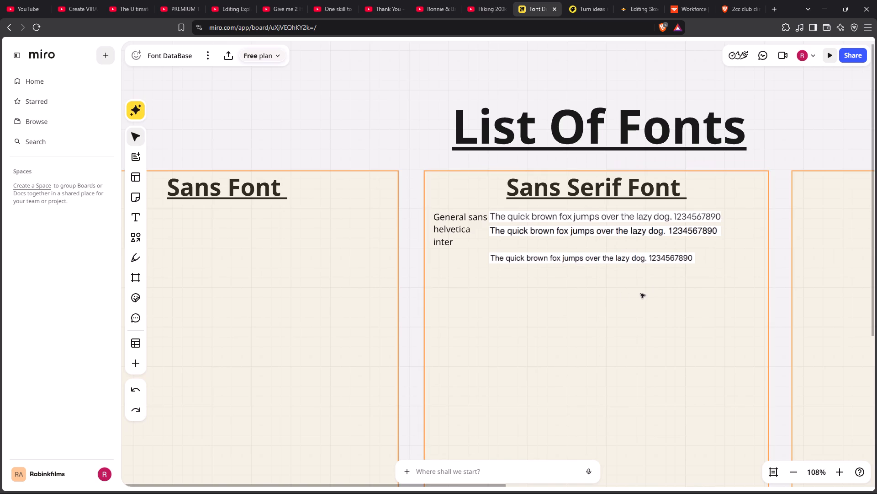
Move the Inter sample image directly beneath the Helvetica sample, level with the inter label and left-aligned.
{"action": "scroll", "coordinate": [586, 280], "scroll_direction": "up", "scroll_amount": 4}
{"action": "scroll", "coordinate": [571, 302], "scroll_direction": "down", "scroll_amount": 3}
{"action": "scroll", "coordinate": [584, 306], "scroll_direction": "up", "scroll_amount": 2, "text": "ctrl"}
{"action": "left_click_drag", "start_coordinate": [558, 300], "coordinate": [560, 289]}
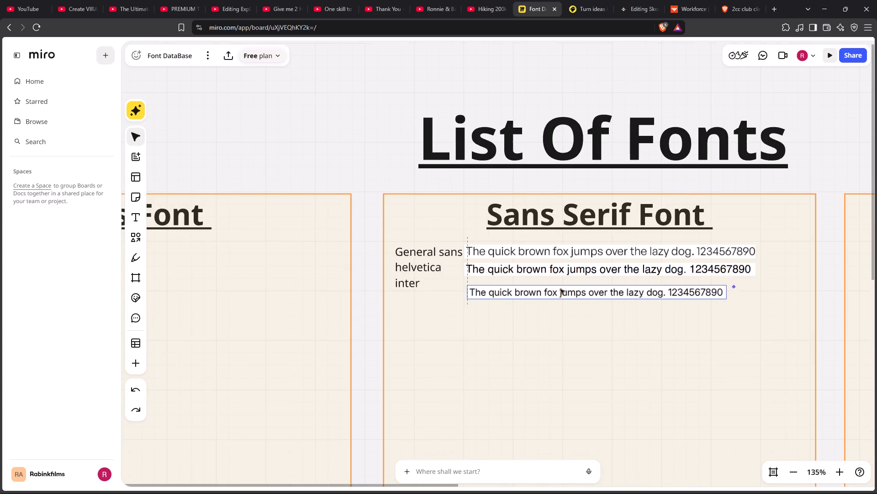
{"action": "left_click_drag", "start_coordinate": [560, 289], "coordinate": [557, 284]}
{"action": "left_click", "coordinate": [721, 289]}
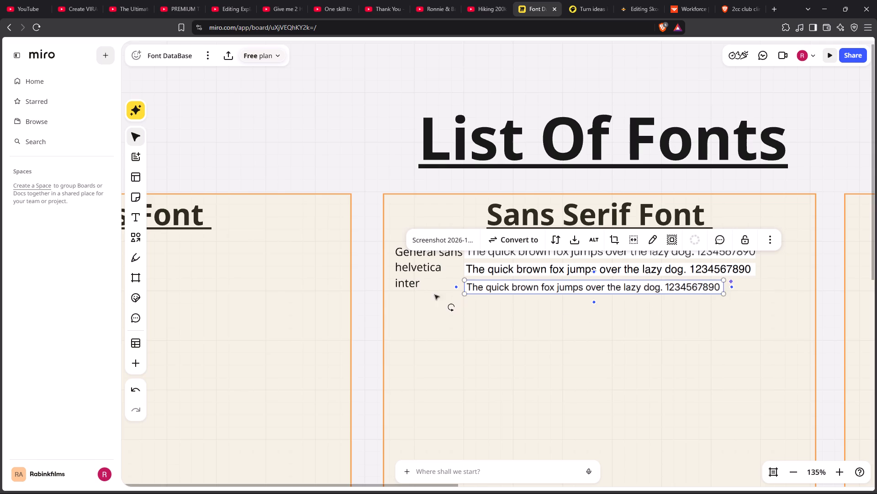
Move the inter and helvetica labels level with their sample images and set General sans flush against its sample.
{"action": "left_click", "coordinate": [402, 285]}
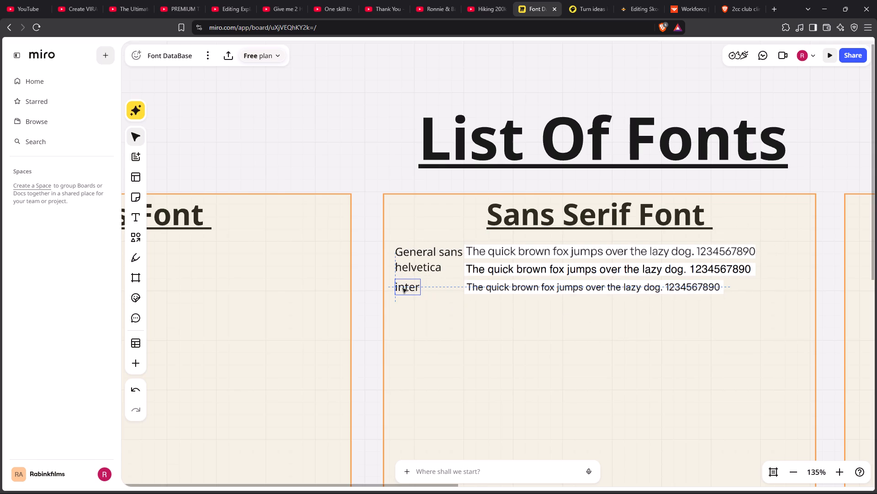
{"action": "left_click", "coordinate": [406, 269]}
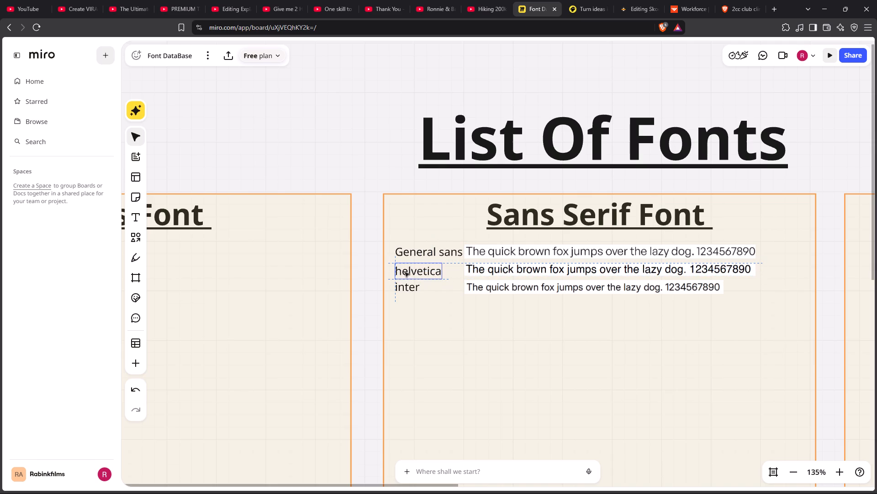
{"action": "left_click", "coordinate": [420, 256]}
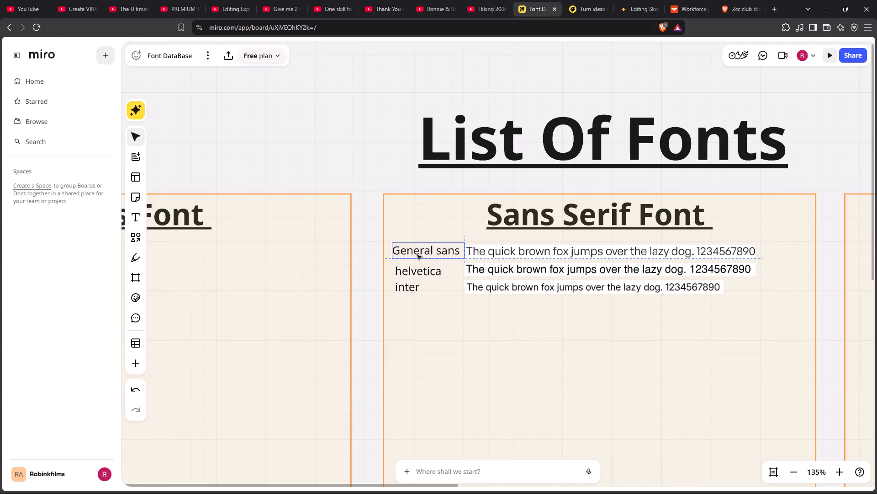
{"action": "left_click", "coordinate": [410, 270]}
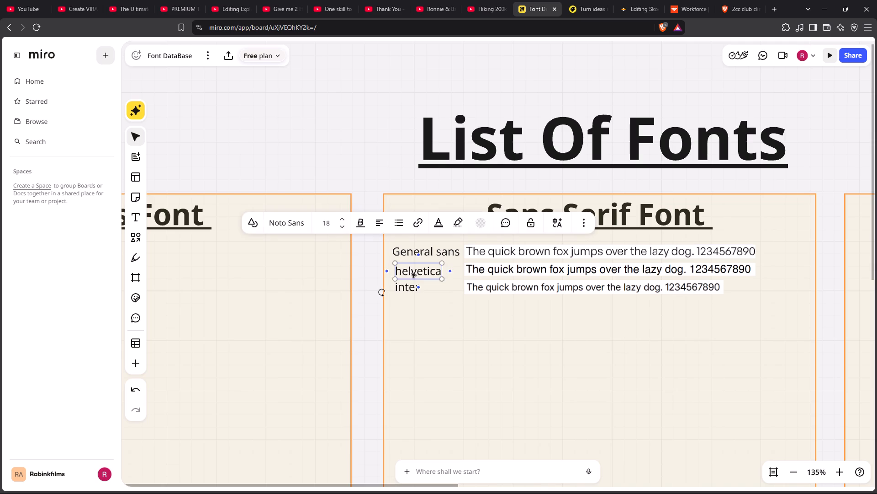
{"action": "left_click", "coordinate": [412, 273]}
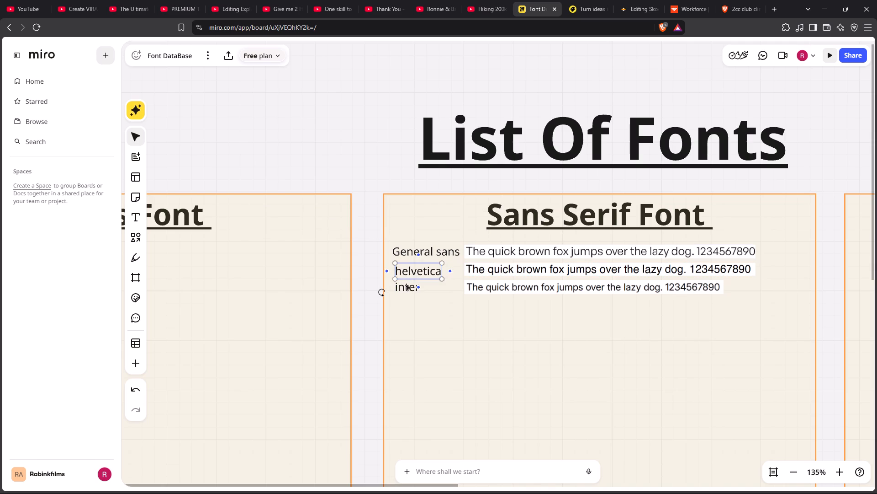
{"action": "left_click", "coordinate": [406, 287]}
{"action": "left_click", "coordinate": [441, 301]}
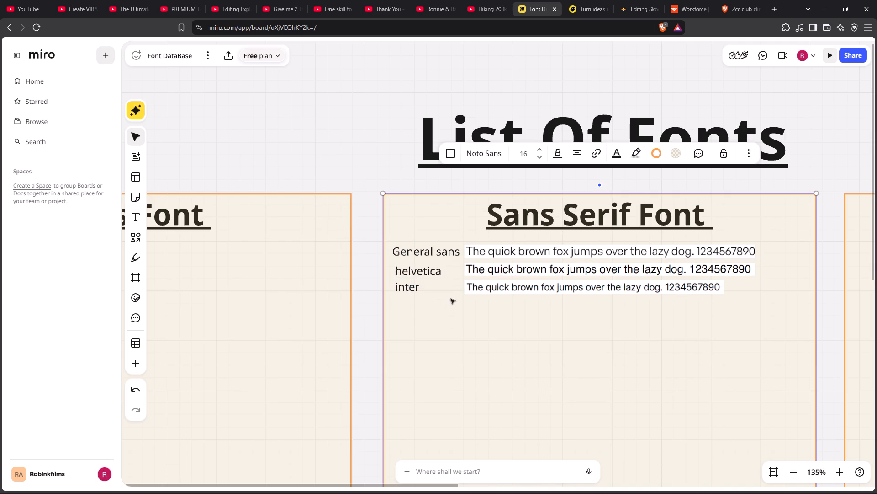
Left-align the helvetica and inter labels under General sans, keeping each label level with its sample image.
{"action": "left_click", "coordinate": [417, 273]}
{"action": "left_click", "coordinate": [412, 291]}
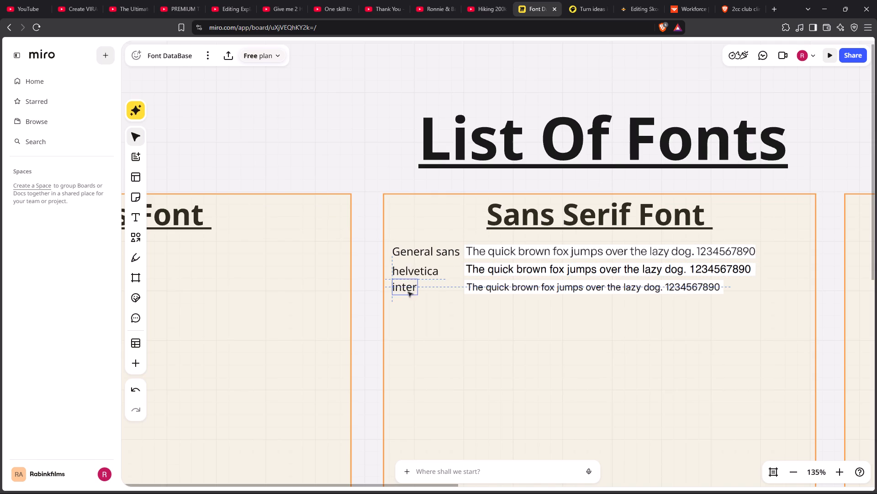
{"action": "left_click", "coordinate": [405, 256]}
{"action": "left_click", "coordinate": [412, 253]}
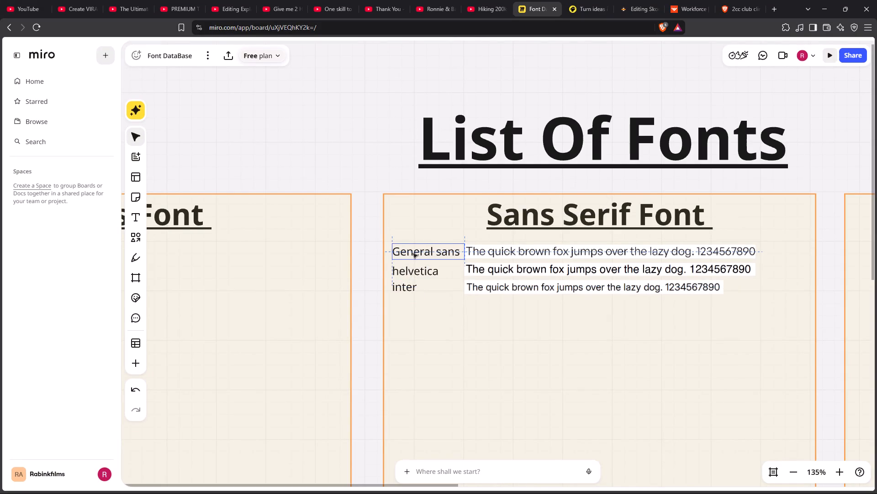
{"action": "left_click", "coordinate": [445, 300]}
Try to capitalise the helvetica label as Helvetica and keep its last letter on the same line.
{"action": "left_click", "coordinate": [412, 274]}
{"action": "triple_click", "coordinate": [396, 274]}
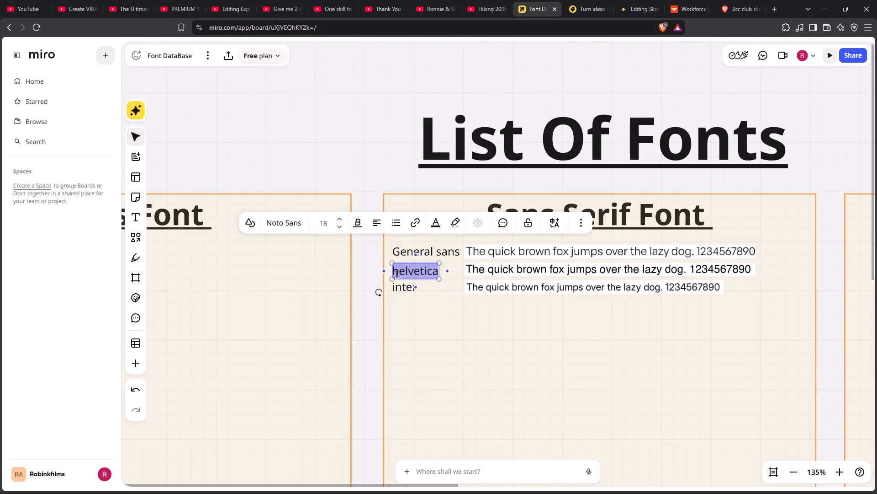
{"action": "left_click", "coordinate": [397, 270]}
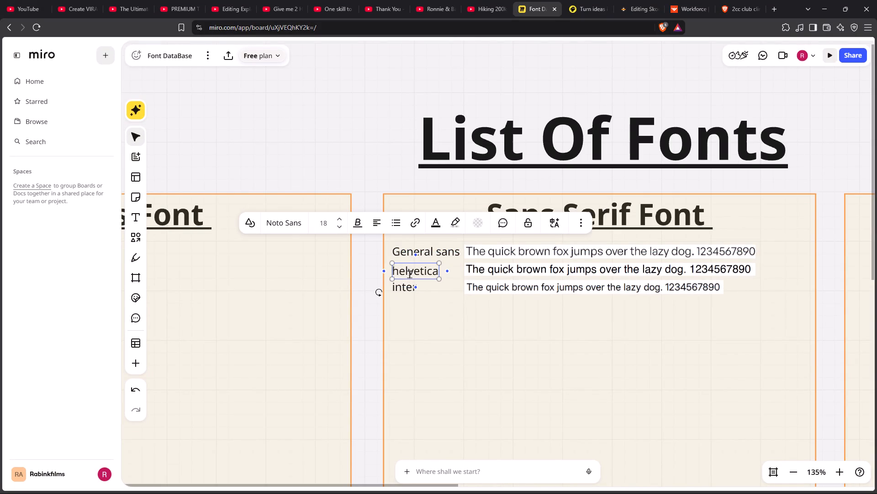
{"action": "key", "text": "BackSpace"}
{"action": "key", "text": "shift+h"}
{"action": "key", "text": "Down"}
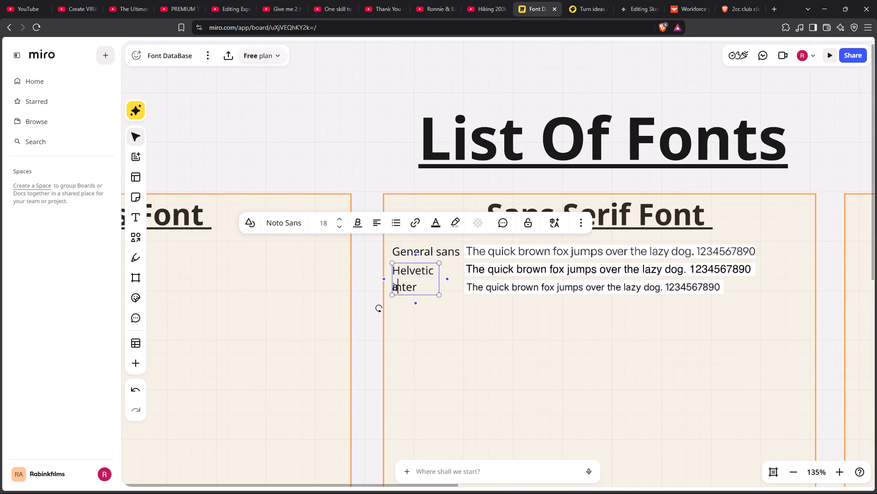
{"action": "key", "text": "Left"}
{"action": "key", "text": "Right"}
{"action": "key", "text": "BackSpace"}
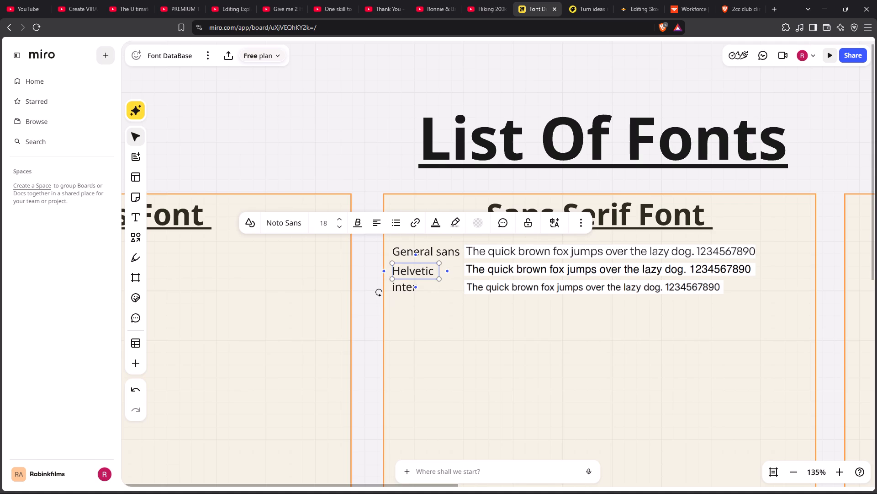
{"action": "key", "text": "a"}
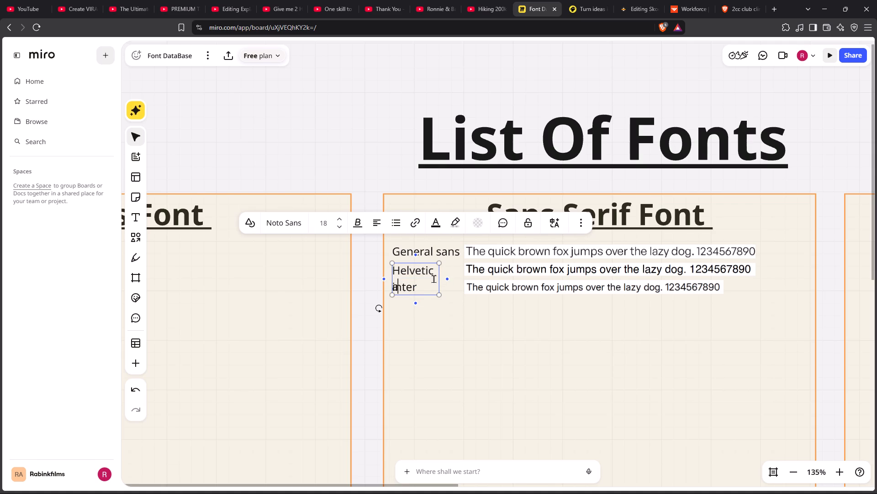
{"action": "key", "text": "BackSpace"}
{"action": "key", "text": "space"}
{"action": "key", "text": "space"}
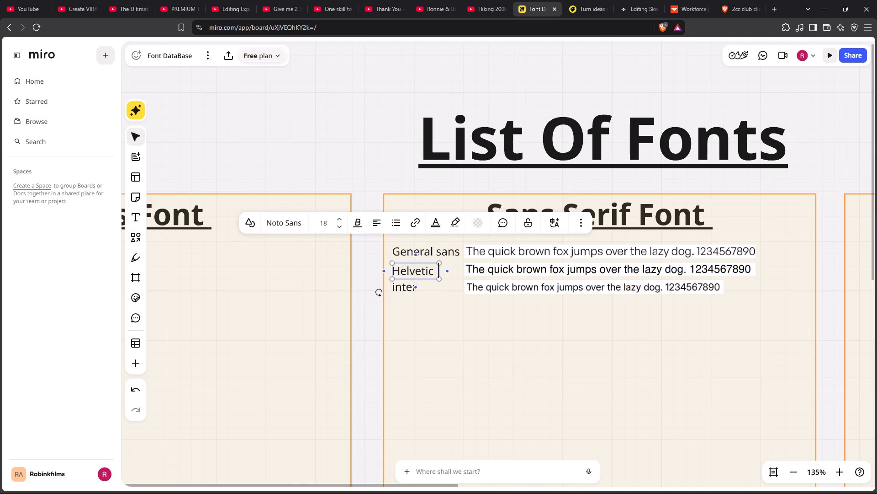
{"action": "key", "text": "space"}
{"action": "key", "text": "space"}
Enlarge the Helvetica label by resizing its text box to font size 21.
{"action": "left_click_drag", "start_coordinate": [438, 281], "coordinate": [448, 279]}
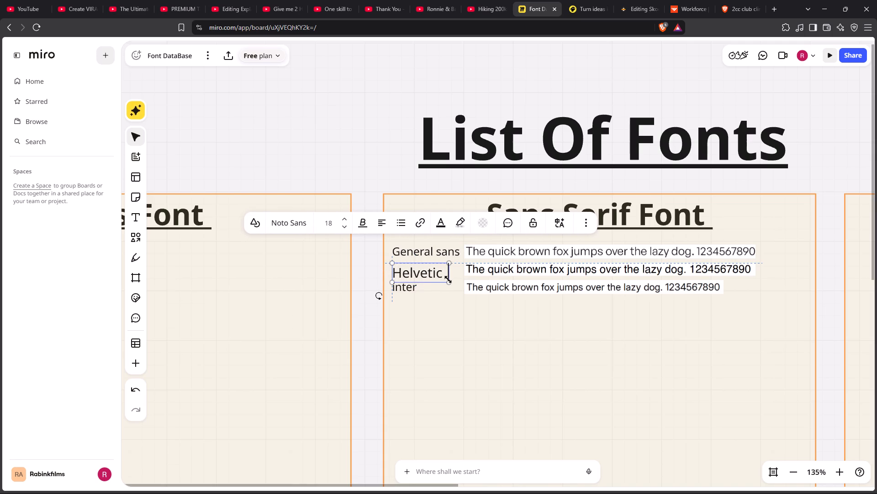
{"action": "left_click_drag", "start_coordinate": [448, 279], "coordinate": [446, 279]}
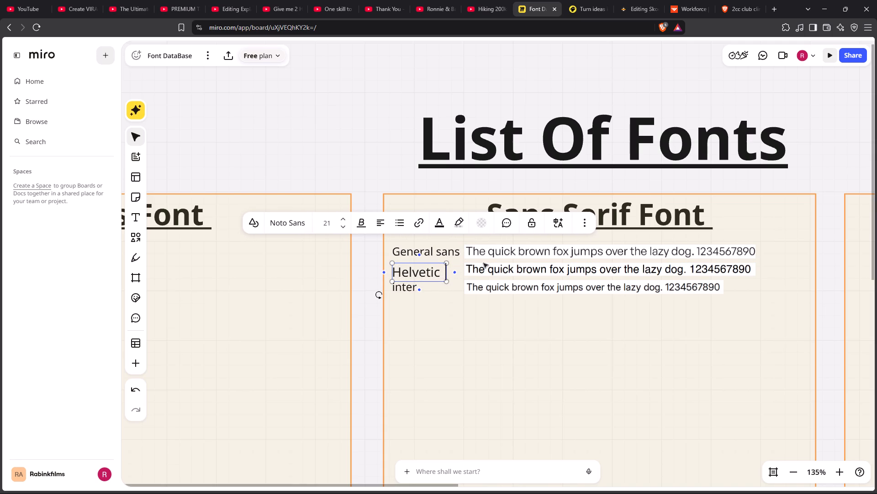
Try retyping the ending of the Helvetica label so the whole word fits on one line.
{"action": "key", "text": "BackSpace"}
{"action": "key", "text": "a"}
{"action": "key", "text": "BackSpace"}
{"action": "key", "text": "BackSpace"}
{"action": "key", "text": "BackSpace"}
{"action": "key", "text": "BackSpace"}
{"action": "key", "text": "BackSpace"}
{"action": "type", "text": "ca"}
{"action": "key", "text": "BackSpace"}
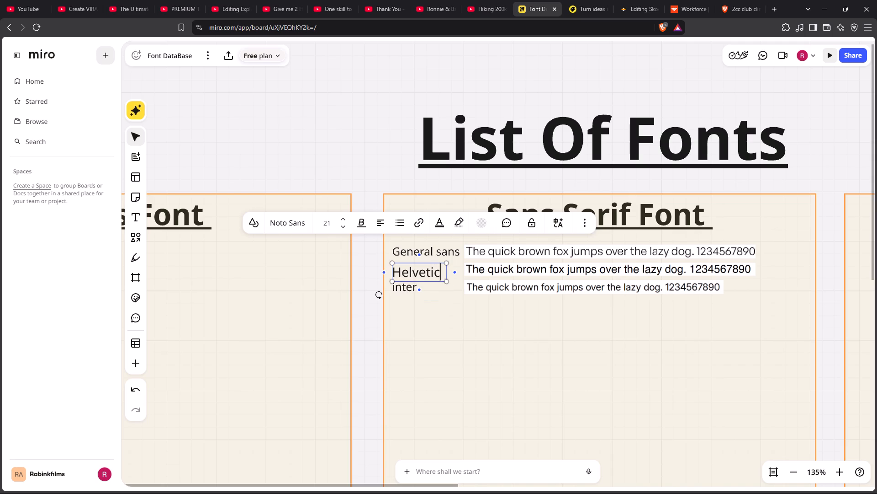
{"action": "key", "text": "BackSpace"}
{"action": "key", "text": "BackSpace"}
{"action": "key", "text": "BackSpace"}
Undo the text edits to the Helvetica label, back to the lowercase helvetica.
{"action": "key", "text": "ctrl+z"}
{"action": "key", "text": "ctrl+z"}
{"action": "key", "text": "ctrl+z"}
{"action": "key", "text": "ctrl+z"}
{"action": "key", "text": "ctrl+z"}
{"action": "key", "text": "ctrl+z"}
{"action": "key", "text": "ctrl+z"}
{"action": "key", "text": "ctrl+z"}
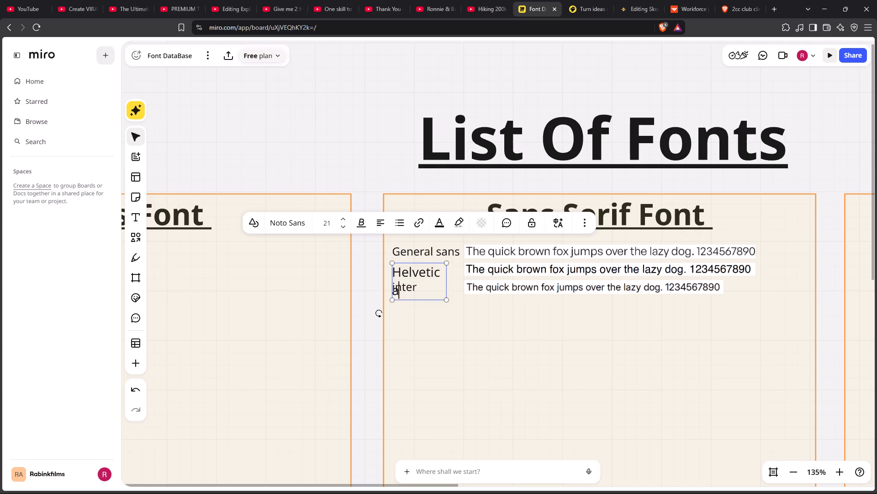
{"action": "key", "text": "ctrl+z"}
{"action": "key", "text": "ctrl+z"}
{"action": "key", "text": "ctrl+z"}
Capitalise the inter label as Inter.
{"action": "left_click", "coordinate": [403, 295]}
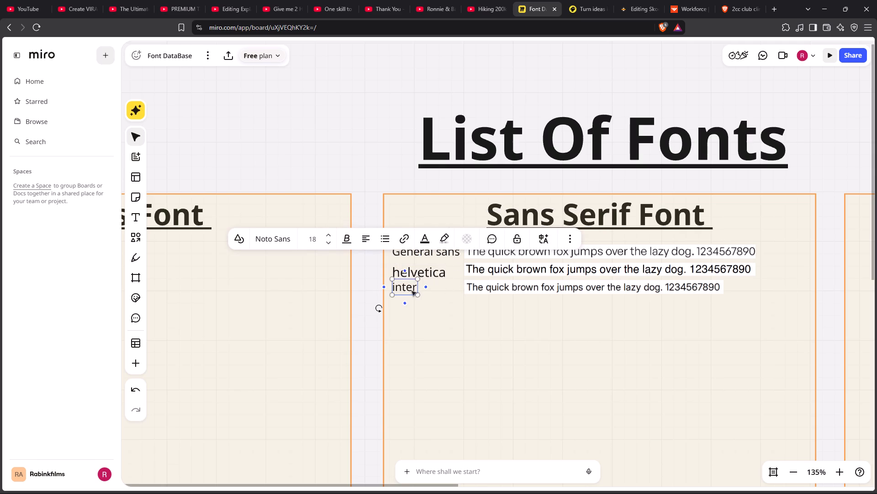
{"action": "left_click", "coordinate": [409, 291]}
{"action": "double_click", "coordinate": [391, 290]}
{"action": "left_click", "coordinate": [394, 289]}
{"action": "key", "text": "BackSpace"}
{"action": "key", "text": "shift+i"}
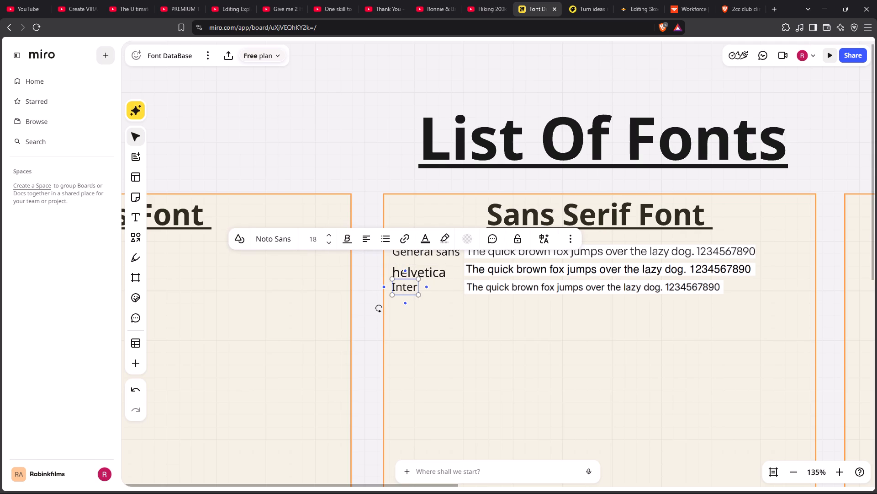
{"action": "left_click", "coordinate": [469, 304]}
Right-align the helvetica and Inter labels with General sans beside their samples, and lower General sans slightly.
{"action": "left_click_drag", "start_coordinate": [403, 289], "coordinate": [450, 289]}
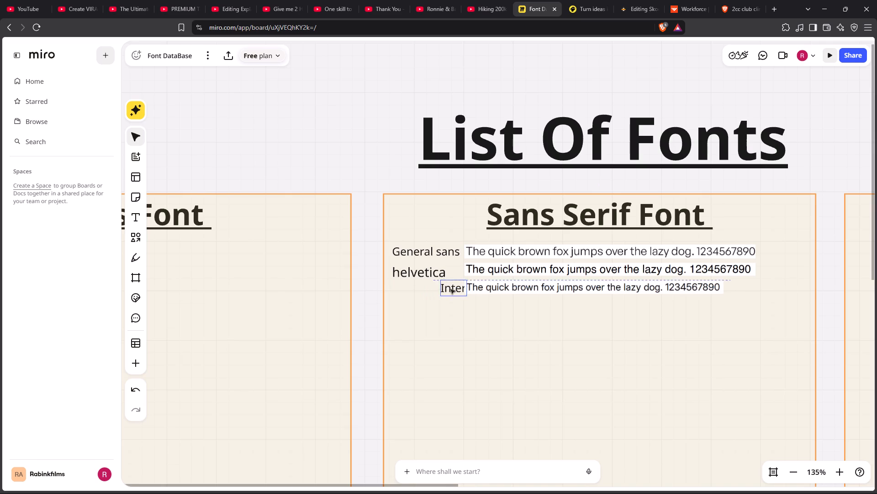
{"action": "left_click_drag", "start_coordinate": [450, 289], "coordinate": [448, 289]}
{"action": "left_click_drag", "start_coordinate": [433, 277], "coordinate": [452, 276]}
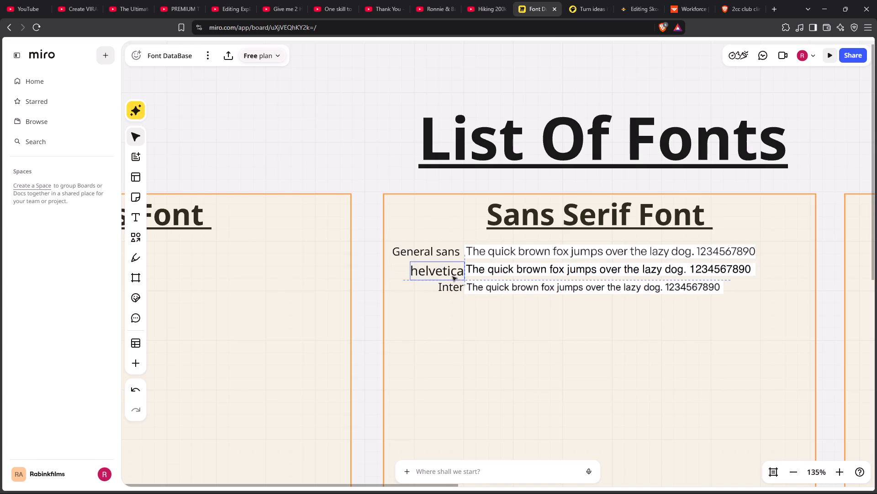
{"action": "left_click_drag", "start_coordinate": [452, 276], "coordinate": [453, 275]}
{"action": "left_click", "coordinate": [438, 258]}
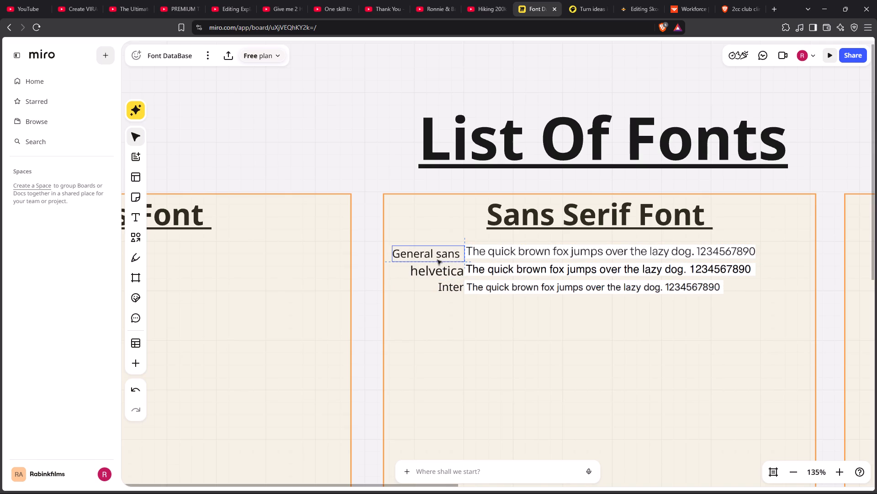
{"action": "left_click_drag", "start_coordinate": [450, 274], "coordinate": [449, 274]}
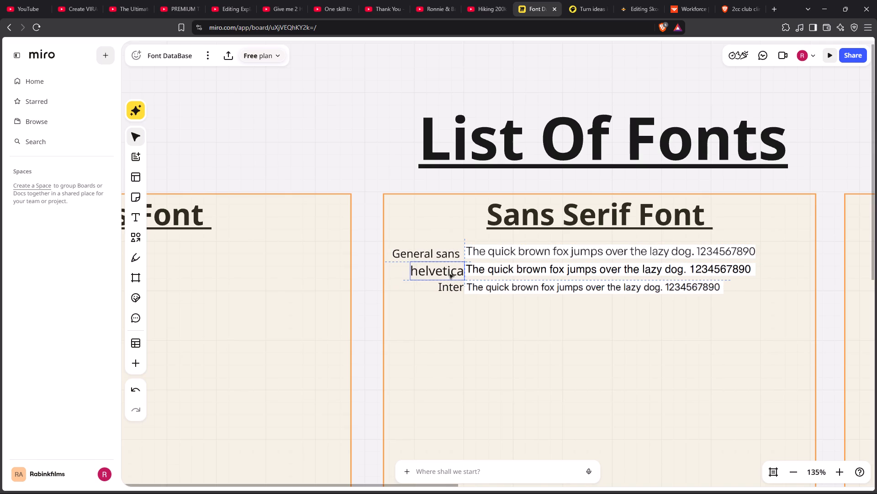
{"action": "left_click_drag", "start_coordinate": [449, 274], "coordinate": [445, 274]}
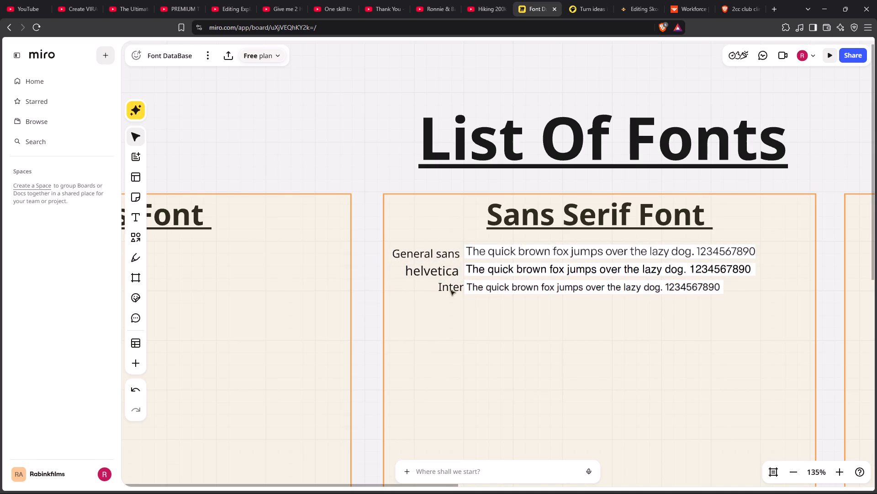
{"action": "left_click_drag", "start_coordinate": [450, 290], "coordinate": [444, 290]}
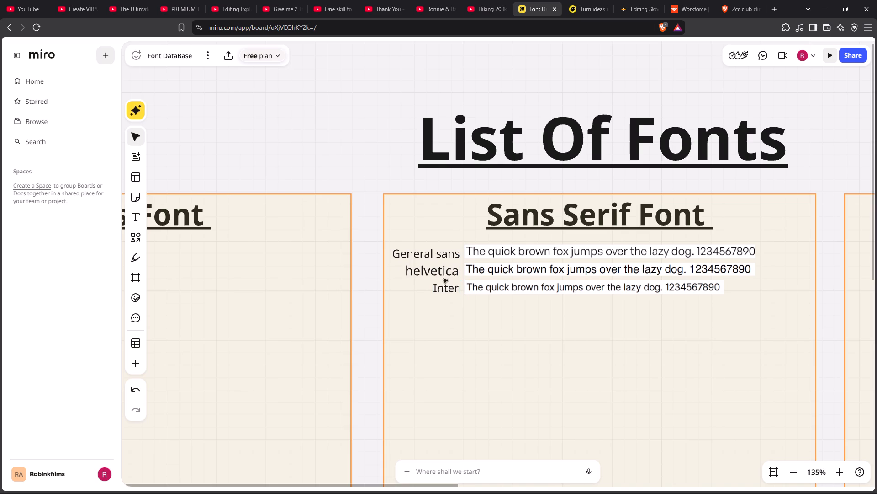
{"action": "left_click", "coordinate": [443, 274]}
{"action": "left_click", "coordinate": [456, 301]}
Switch to the file explorer and open Montserrat-Regular.ttf from the Montserrat static folder in Inter,Montserrat.zip.
{"action": "key", "text": "alt+Tab"}
{"action": "key", "text": "alt+Tab"}
{"action": "key", "text": "alt+Tab"}
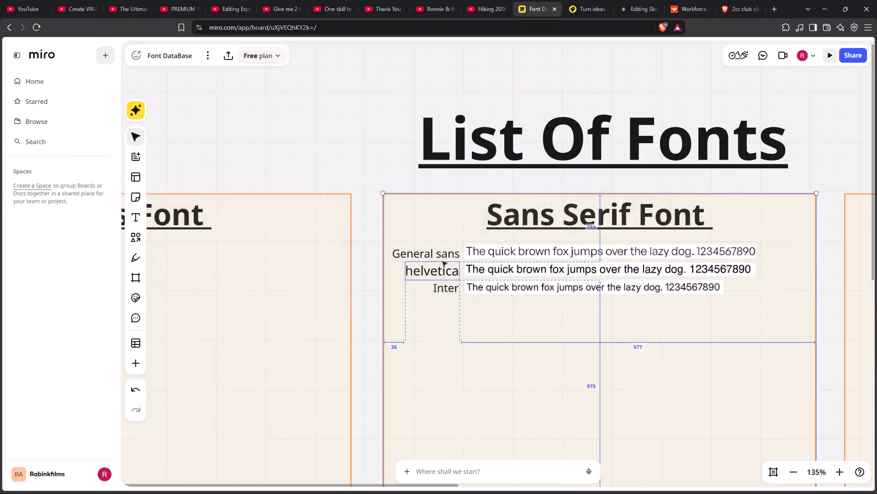
{"action": "key", "text": "alt+Tab"}
{"action": "key", "text": "alt+Tab"}
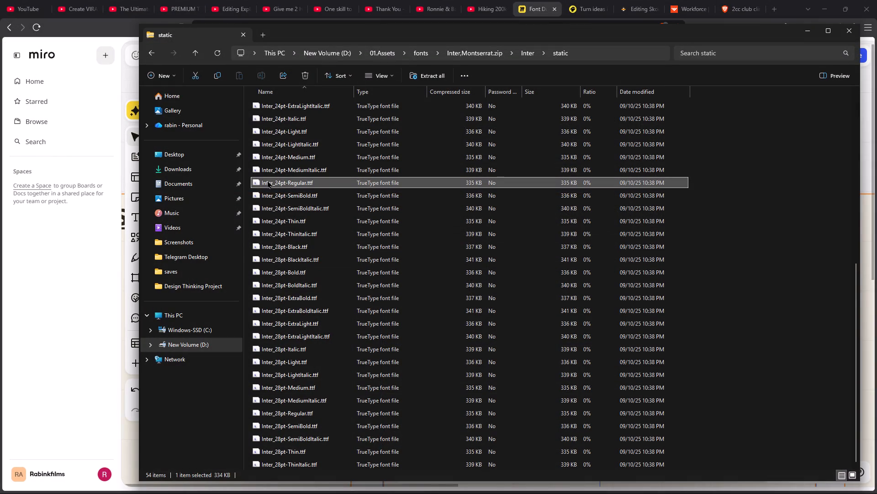
{"action": "double_click", "coordinate": [154, 53]}
{"action": "double_click", "coordinate": [296, 122]}
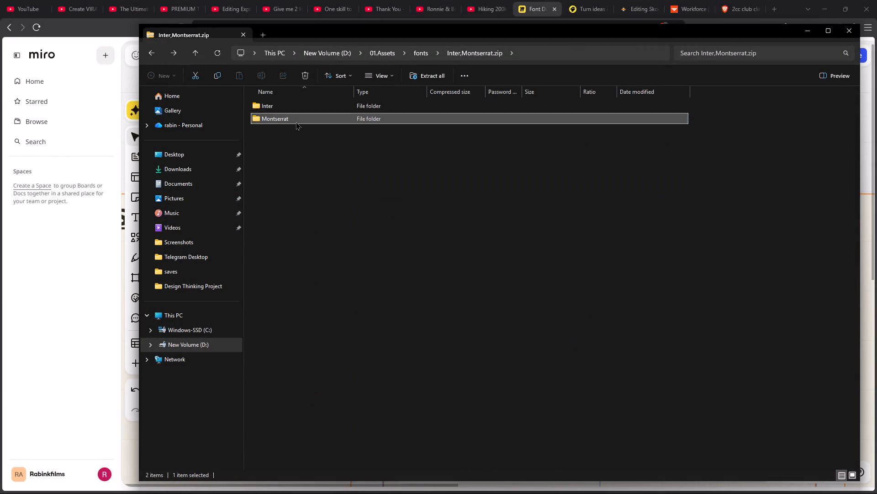
{"action": "double_click", "coordinate": [284, 104]}
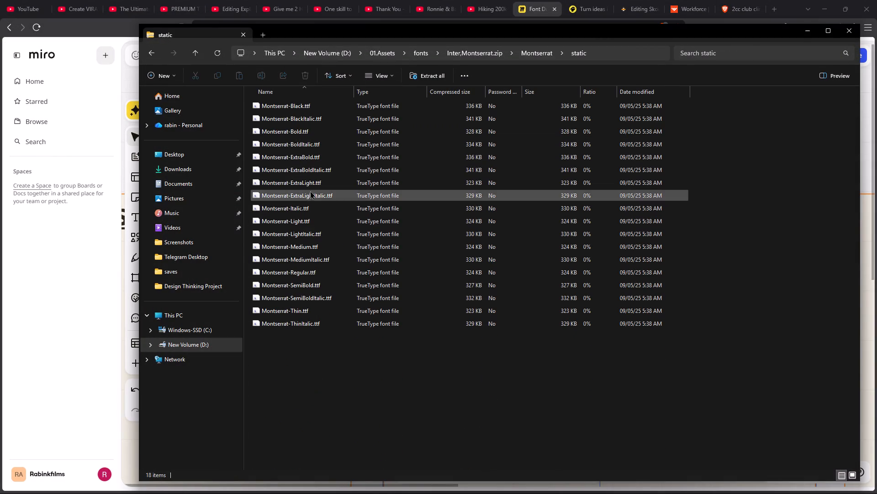
{"action": "double_click", "coordinate": [314, 274]}
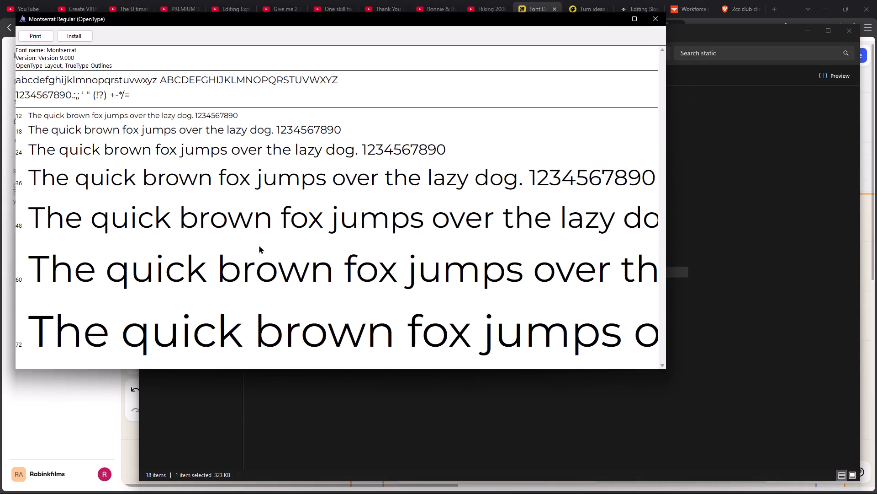
Capture a screenshot of the 36-point Montserrat sample line in the font preview.
{"action": "key", "text": "Print"}
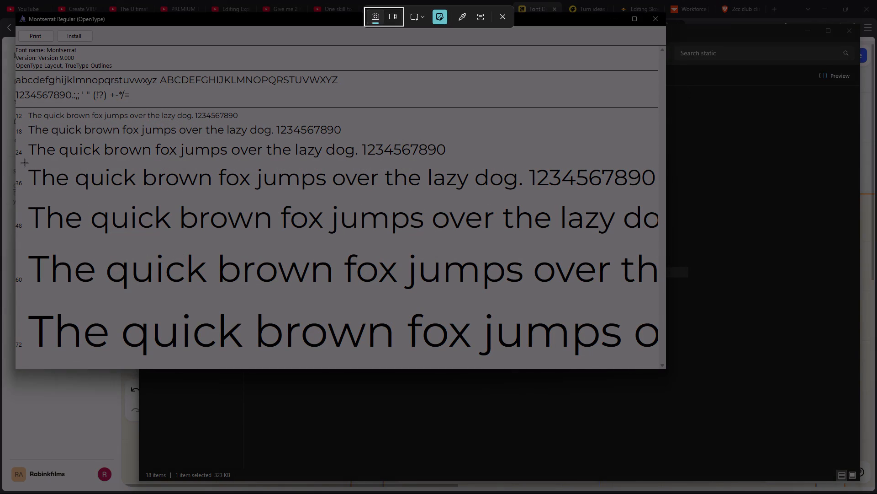
{"action": "left_click_drag", "start_coordinate": [24, 165], "coordinate": [450, 220]}
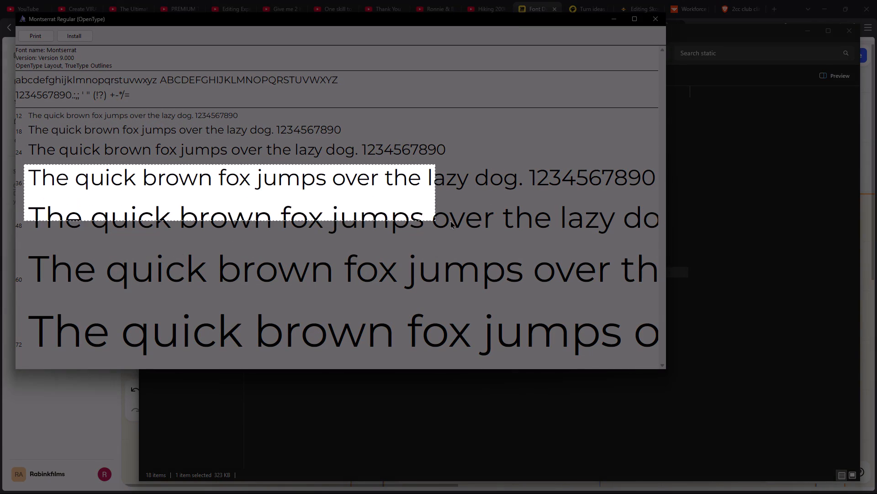
{"action": "left_click_drag", "start_coordinate": [450, 220], "coordinate": [657, 193]}
{"action": "left_click", "coordinate": [233, 214]}
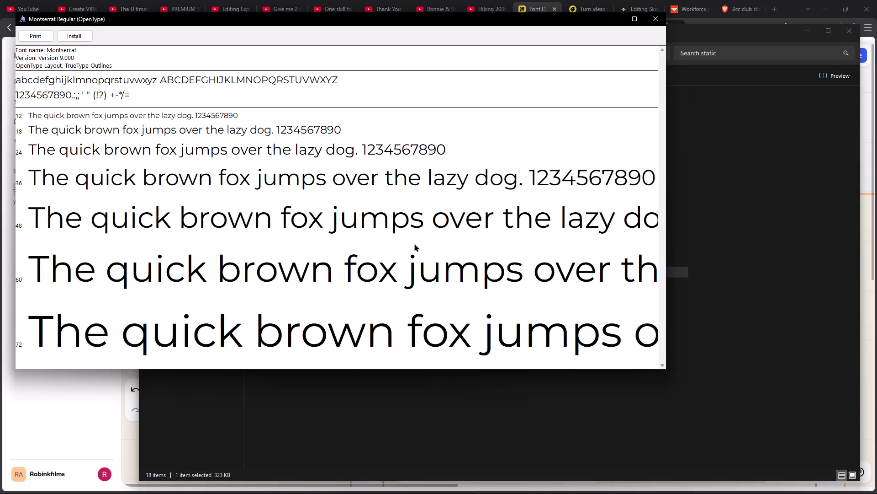
Return to the Miro board and add a text label reading moserat below Inter in the Sans Serif Font frame.
{"action": "key", "text": "alt+Tab"}
{"action": "key", "text": "alt+Tab"}
{"action": "left_click", "coordinate": [412, 301]}
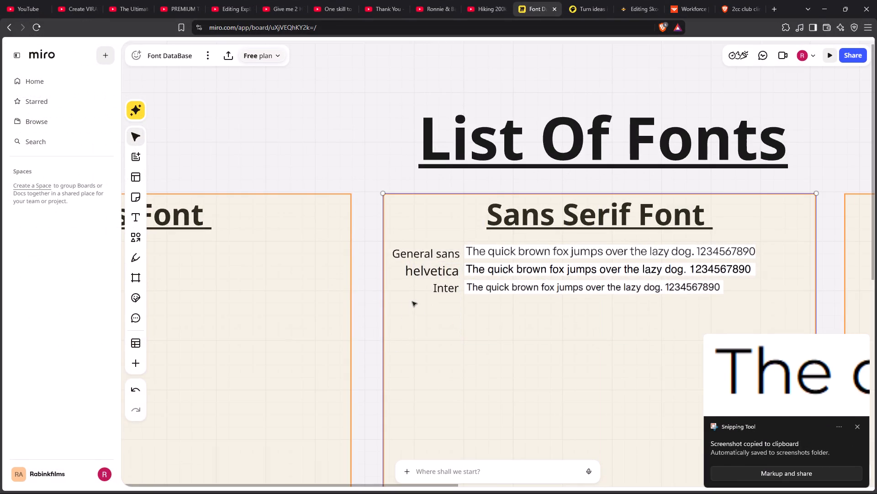
{"action": "left_click", "coordinate": [134, 215]}
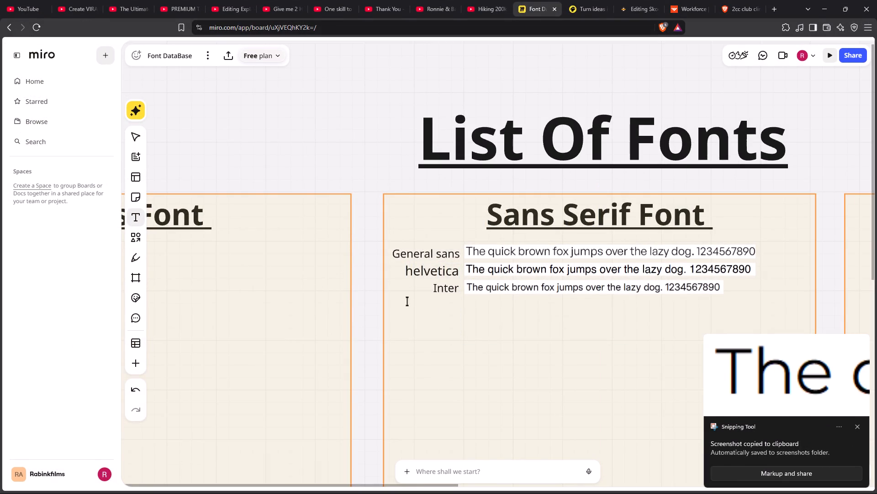
{"action": "left_click", "coordinate": [401, 301]}
{"action": "type", "text": "mo"}
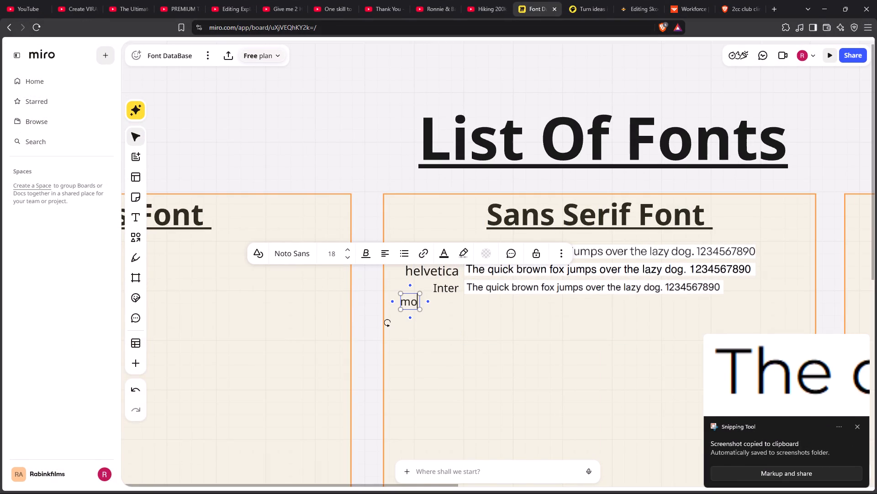
{"action": "type", "text": "setar"}
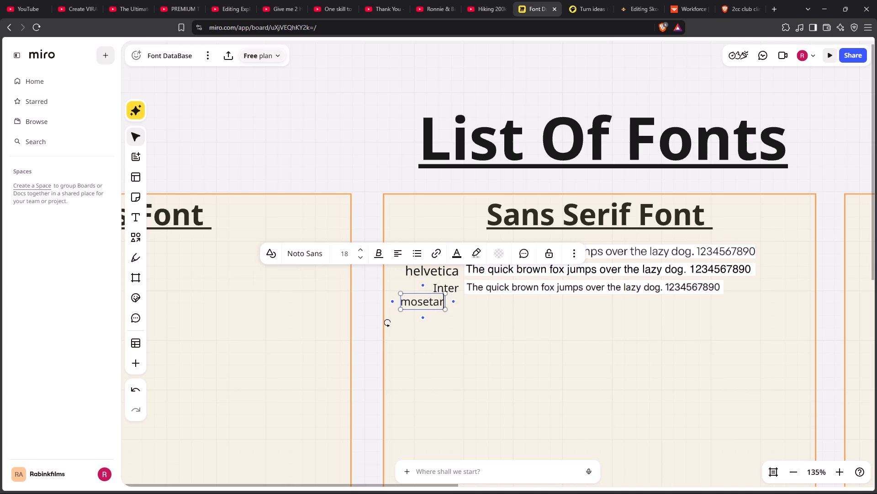
{"action": "key", "text": "BackSpace"}
{"action": "key", "text": "BackSpace"}
{"action": "key", "text": "BackSpace"}
{"action": "type", "text": "rat"}
{"action": "key", "text": "Return"}
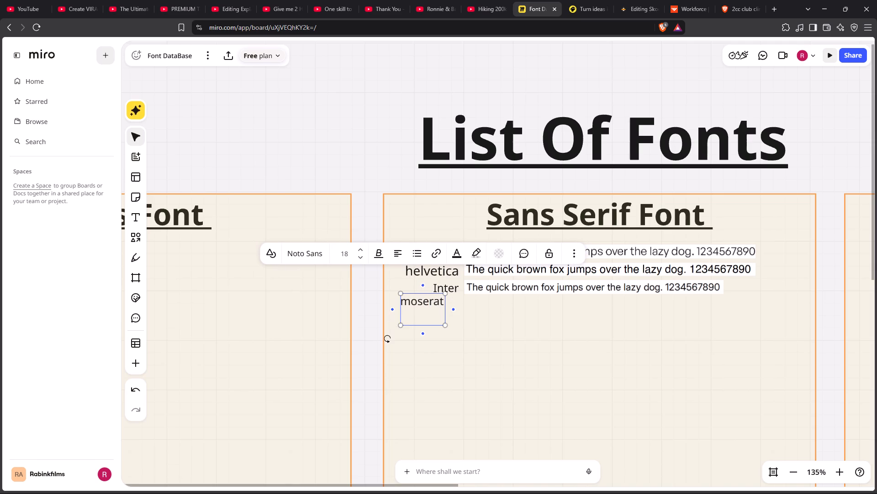
{"action": "key", "text": "BackSpace"}
Check the font's name in the font preview and correct the new label's text to monserrat.
{"action": "key", "text": "alt+Tab"}
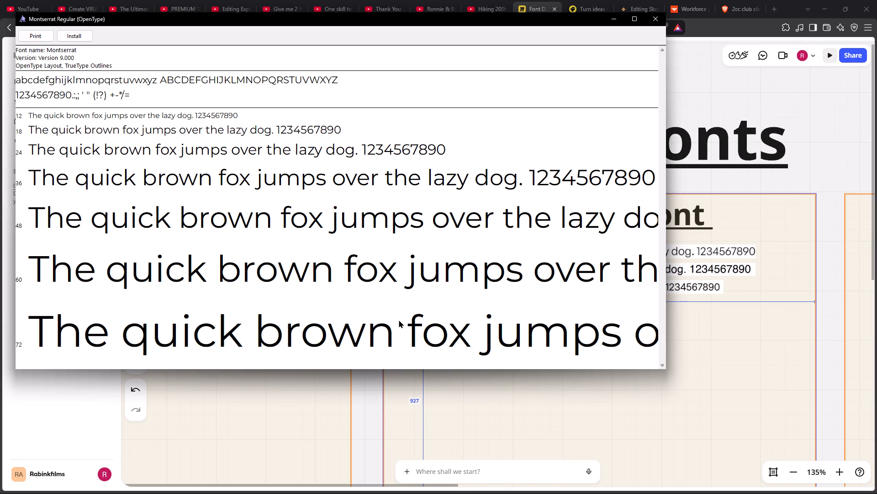
{"action": "key", "text": "alt+Tab"}
{"action": "key", "text": "BackSpace"}
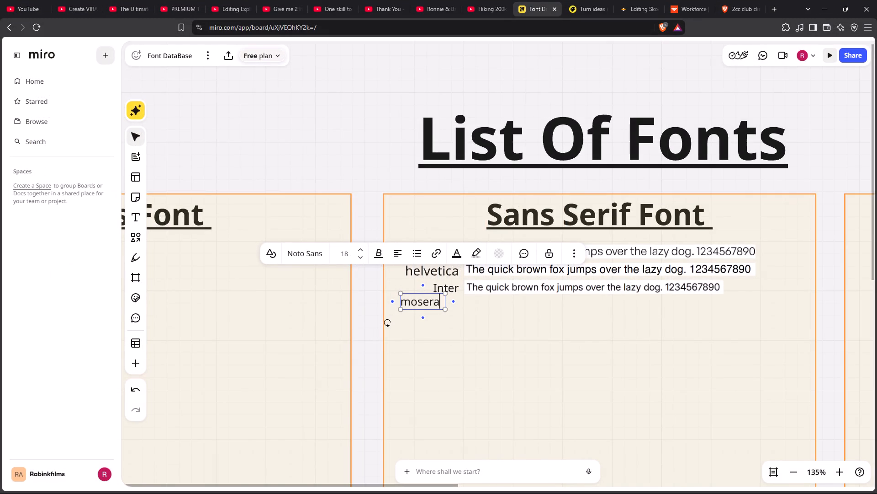
{"action": "key", "text": "BackSpace"}
{"action": "key", "text": "BackSpace"}
{"action": "key", "text": "BackSpace"}
{"action": "key", "text": "BackSpace"}
{"action": "type", "text": "nserrat"}
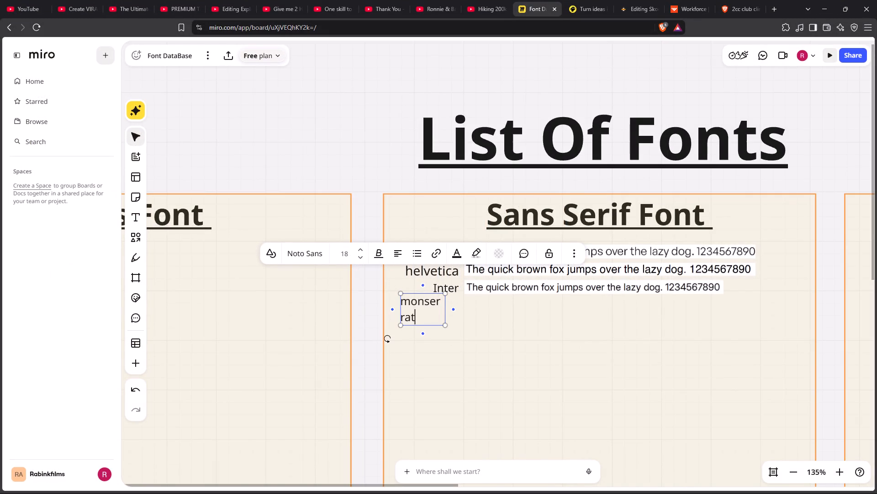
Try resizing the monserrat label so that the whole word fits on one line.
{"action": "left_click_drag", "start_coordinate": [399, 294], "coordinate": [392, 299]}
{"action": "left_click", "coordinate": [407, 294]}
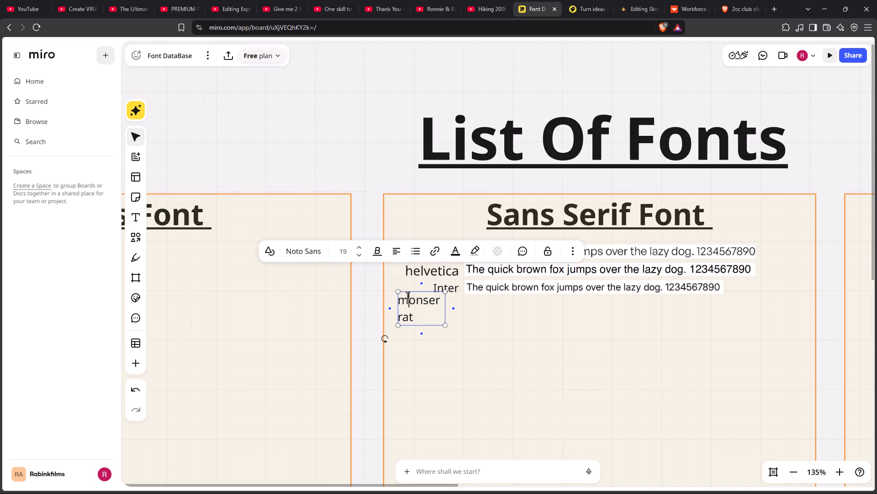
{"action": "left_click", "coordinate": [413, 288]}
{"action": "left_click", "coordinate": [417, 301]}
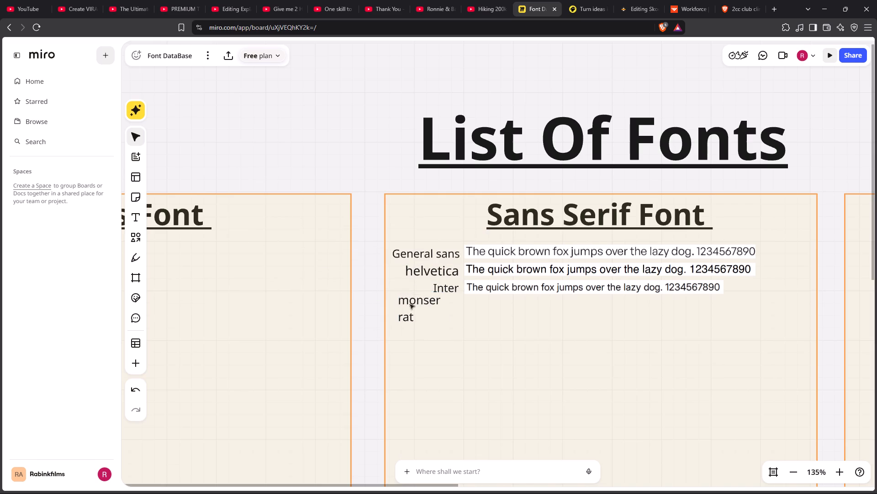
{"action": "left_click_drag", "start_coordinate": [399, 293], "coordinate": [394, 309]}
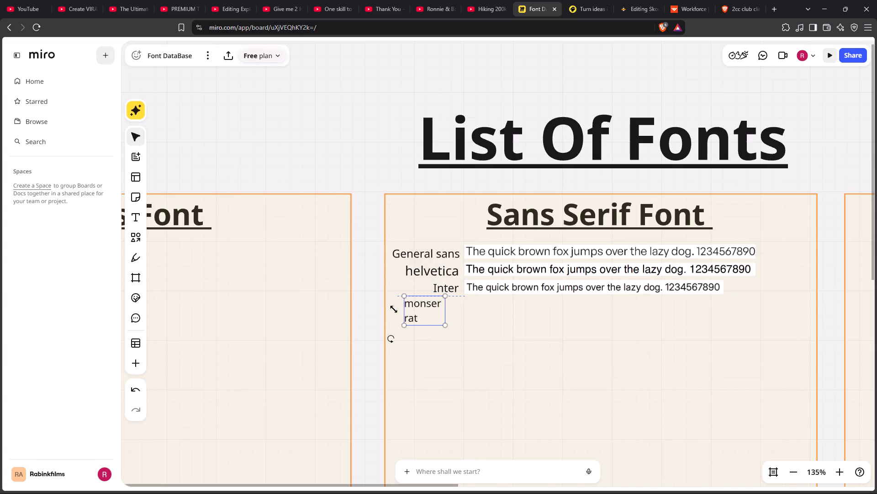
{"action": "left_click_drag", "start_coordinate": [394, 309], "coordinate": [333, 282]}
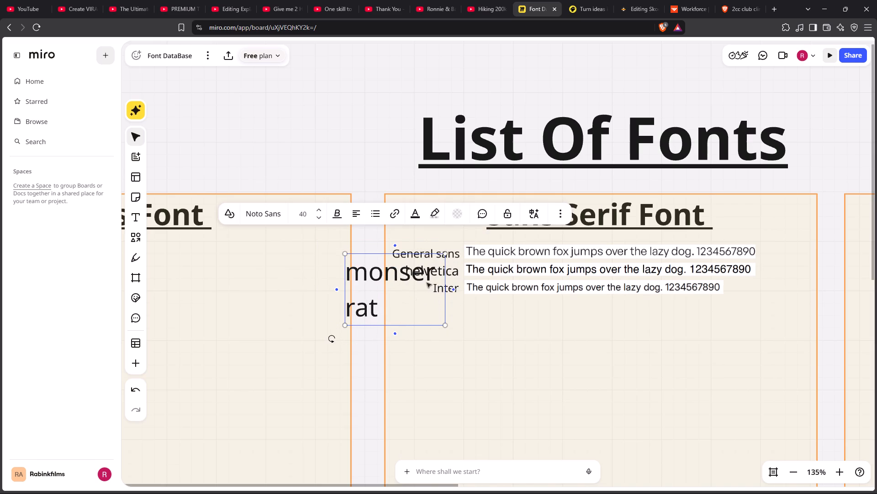
Move the monserrat label clear of the other font names, to the left of the Sans Serif Font frame.
{"action": "left_click_drag", "start_coordinate": [415, 293], "coordinate": [358, 294]}
{"action": "left_click", "coordinate": [313, 312]}
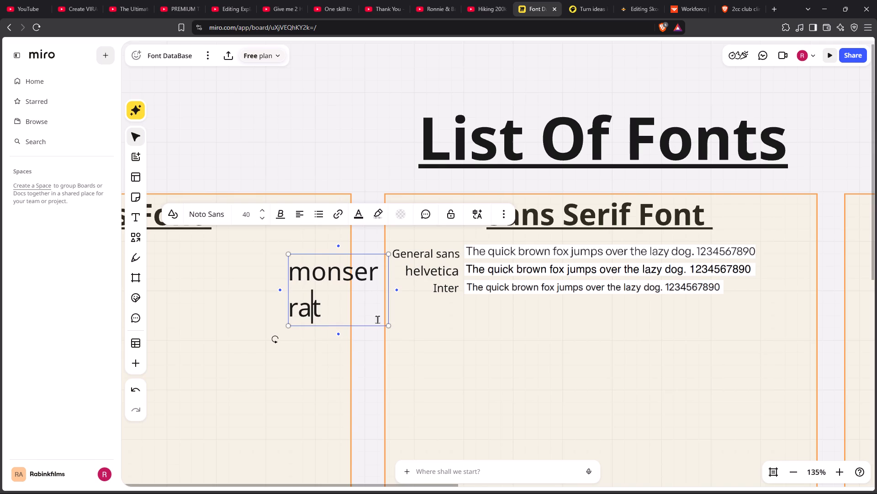
{"action": "left_click_drag", "start_coordinate": [387, 327], "coordinate": [385, 321]}
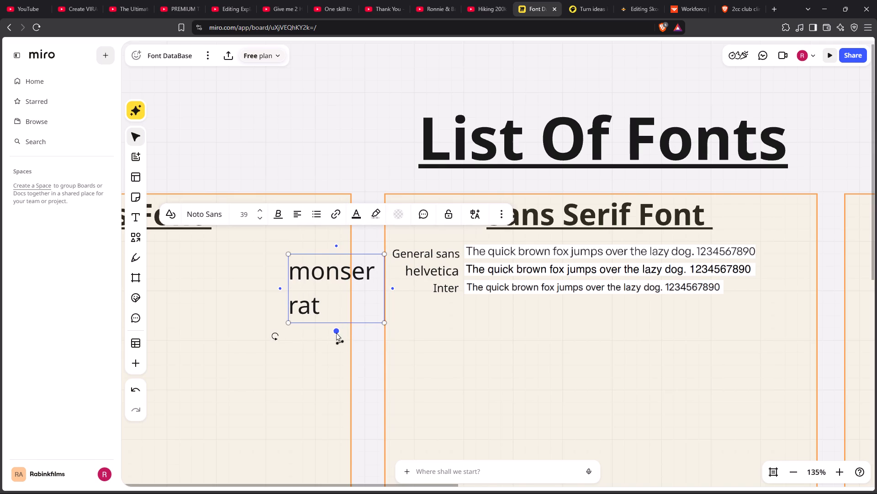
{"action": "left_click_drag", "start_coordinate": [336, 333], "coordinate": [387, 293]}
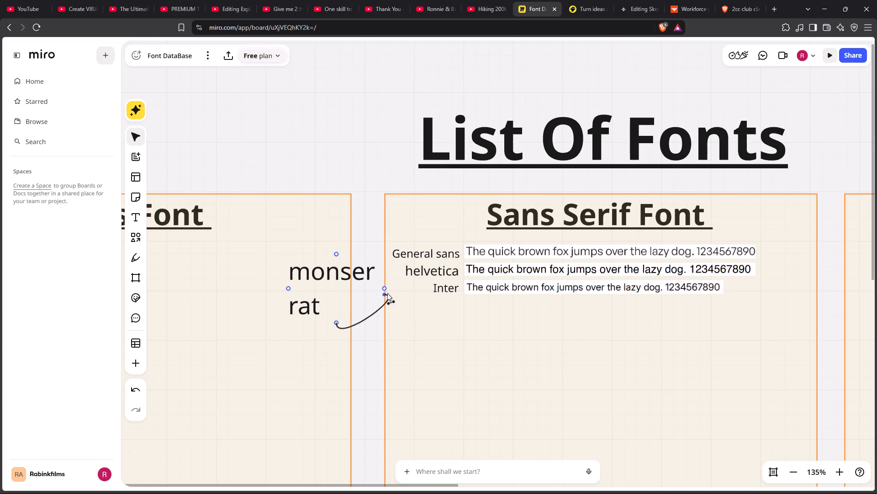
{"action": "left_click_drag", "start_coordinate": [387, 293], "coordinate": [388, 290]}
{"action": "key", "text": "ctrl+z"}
Set the monserrat label's font size to 18.
{"action": "left_click", "coordinate": [308, 301]}
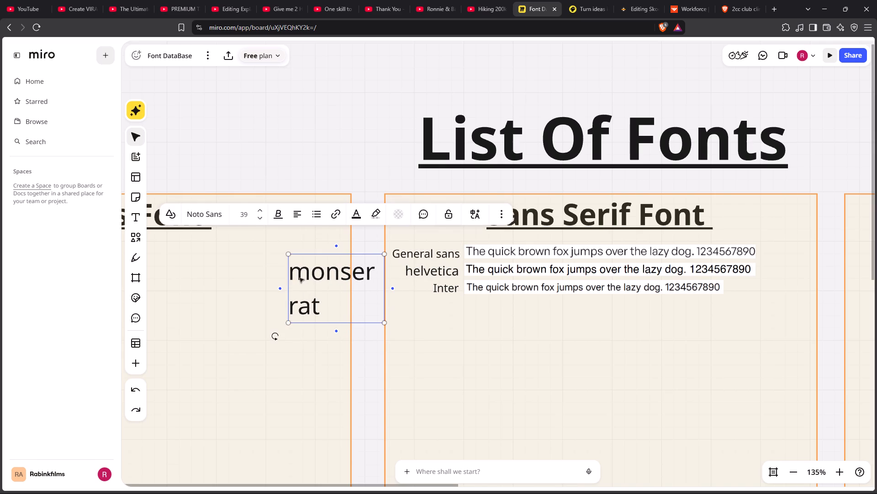
{"action": "left_click", "coordinate": [298, 277]}
{"action": "triple_click", "coordinate": [259, 218]}
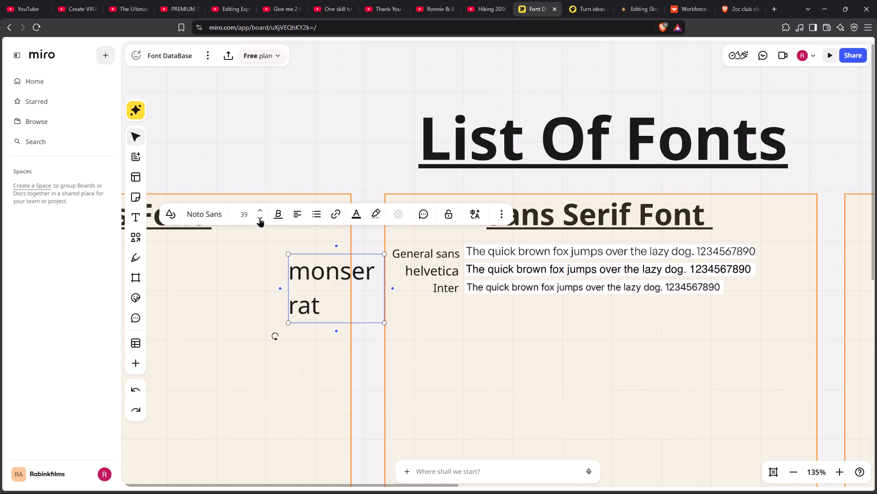
{"action": "left_click", "coordinate": [259, 218]}
{"action": "left_click", "coordinate": [260, 208]}
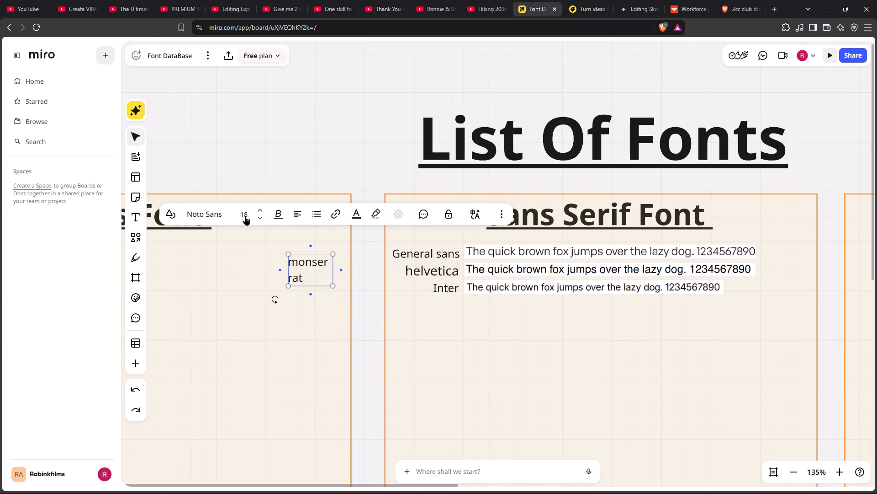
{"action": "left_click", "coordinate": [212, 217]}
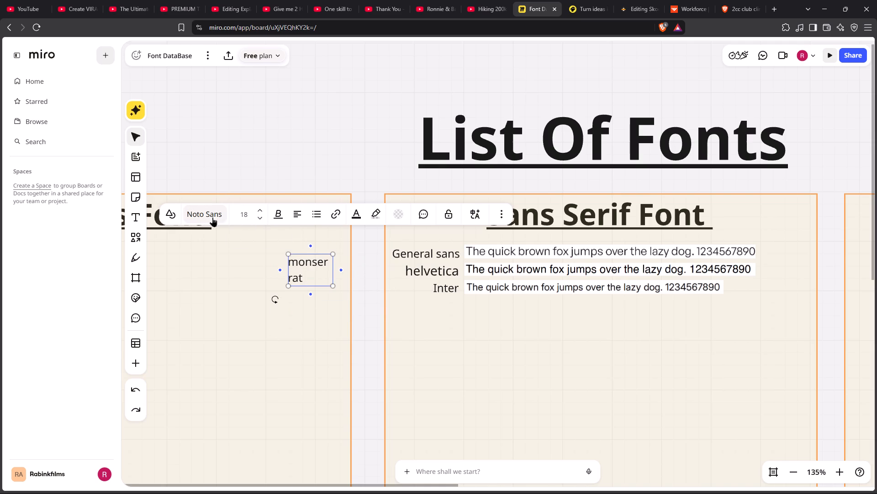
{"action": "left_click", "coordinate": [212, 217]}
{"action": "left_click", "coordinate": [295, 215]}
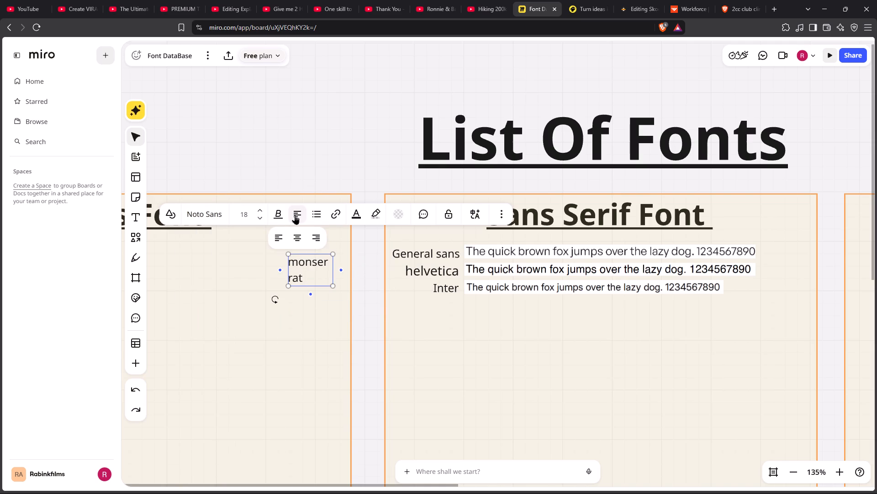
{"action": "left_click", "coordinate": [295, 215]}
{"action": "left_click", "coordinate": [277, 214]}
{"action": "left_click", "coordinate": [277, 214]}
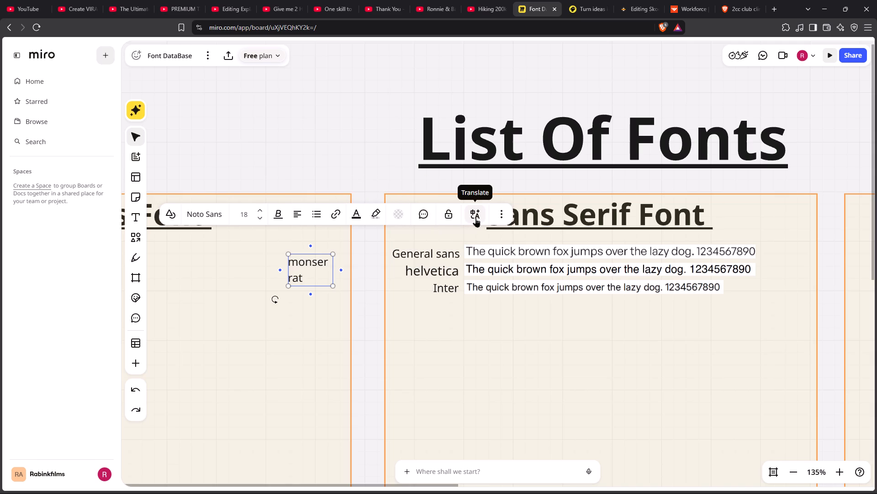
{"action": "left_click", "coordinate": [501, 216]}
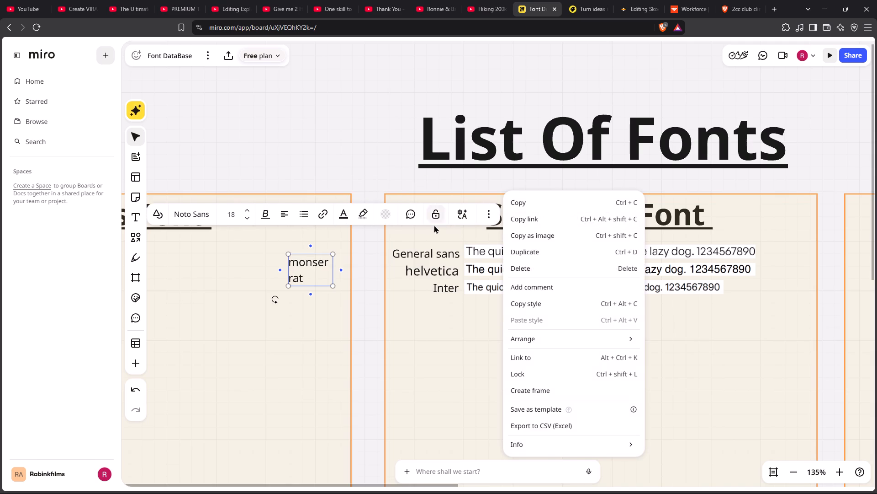
Widen the monserrat label's text box so the word fits on one line, and retype its missing middle letters "ser".
{"action": "left_click", "coordinate": [299, 279]}
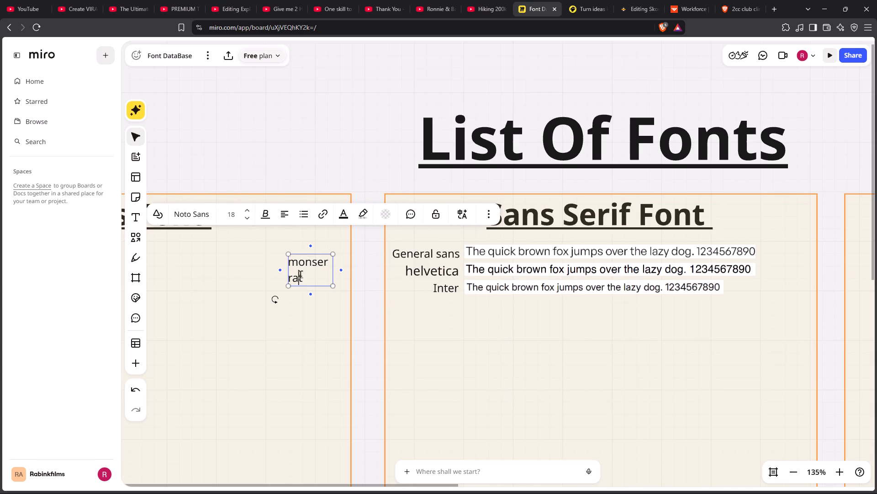
{"action": "left_click", "coordinate": [290, 278]}
{"action": "key", "text": "BackSpace"}
{"action": "key", "text": "BackSpace"}
{"action": "key", "text": "BackSpace"}
{"action": "key", "text": "Right"}
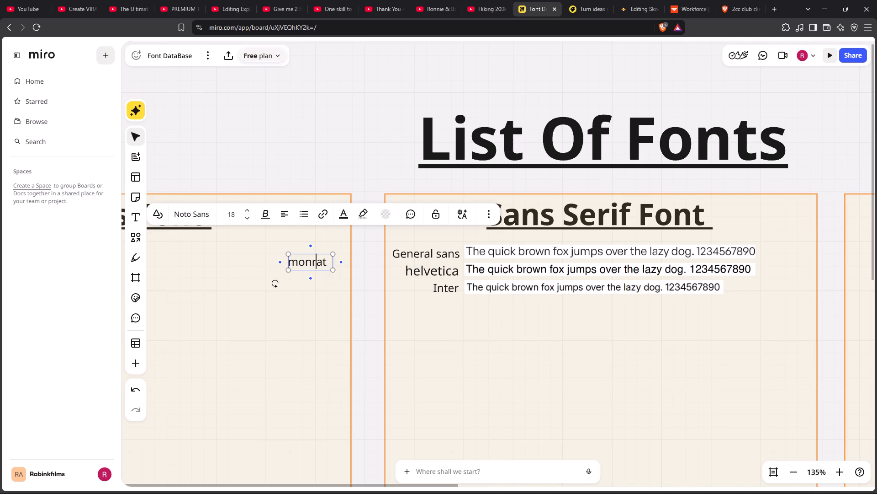
{"action": "key", "text": "Right"}
{"action": "key", "text": "Right"}
{"action": "key", "text": "Left"}
{"action": "key", "text": "Left"}
{"action": "key", "text": "Left"}
{"action": "type", "text": "sr"}
{"action": "key", "text": "BackSpace"}
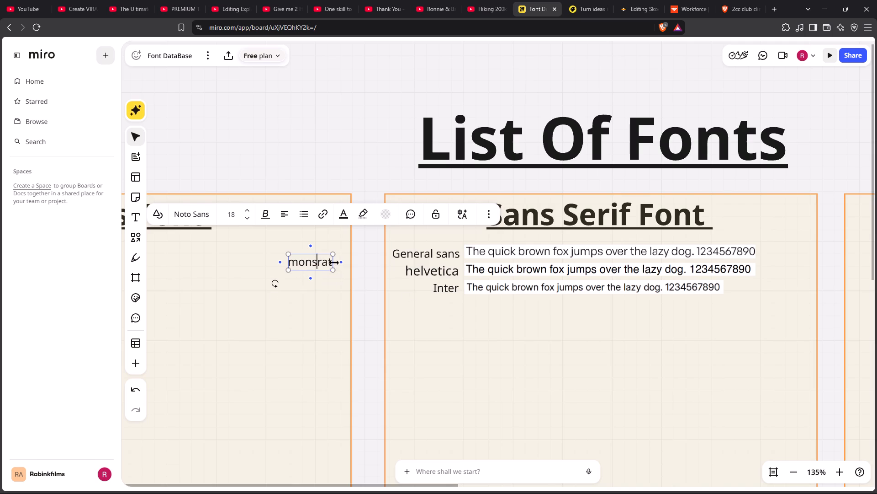
{"action": "left_click_drag", "start_coordinate": [333, 262], "coordinate": [363, 263]}
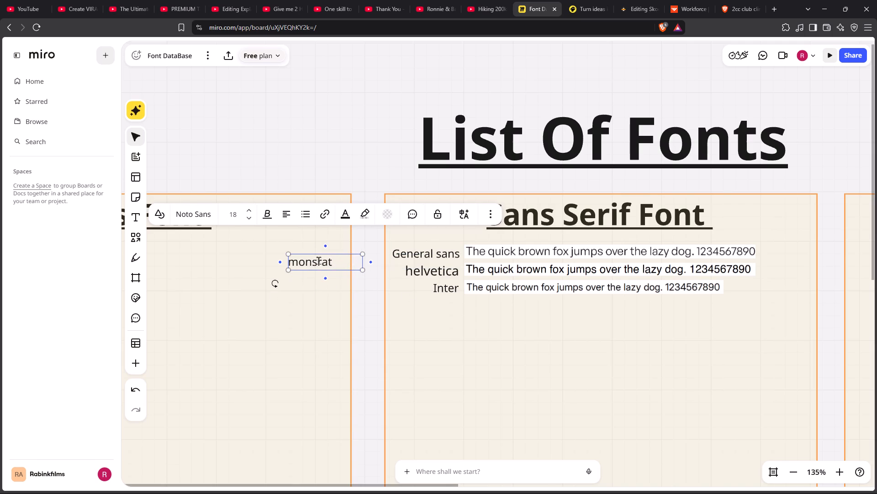
{"action": "type", "text": "er"}
Capitalize the label's first letter so that it reads "Monserrat".
{"action": "left_click", "coordinate": [297, 263]}
{"action": "key", "text": "BackSpace"}
{"action": "key", "text": "shift+m"}
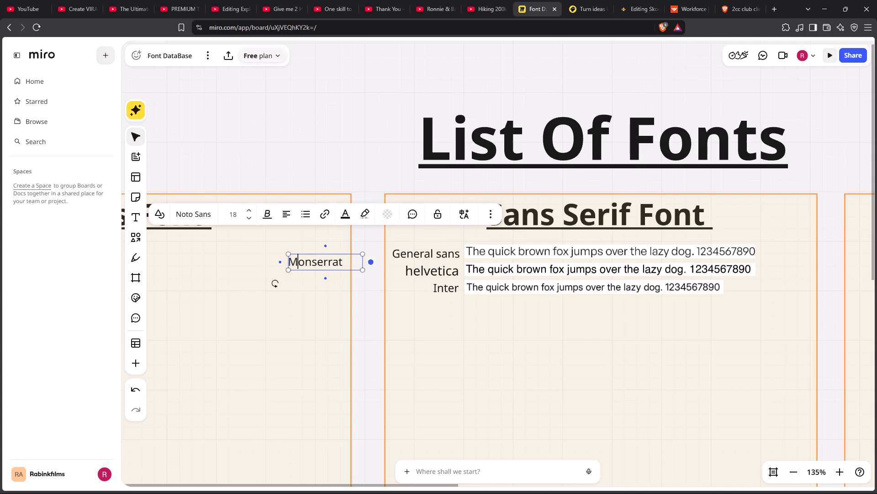
{"action": "left_click", "coordinate": [342, 263]}
{"action": "left_click", "coordinate": [367, 296]}
Place the Monserrat label directly below Inter, narrowing its text box to the word and lining up its right edge with the other font names.
{"action": "left_click_drag", "start_coordinate": [323, 263], "coordinate": [405, 308]}
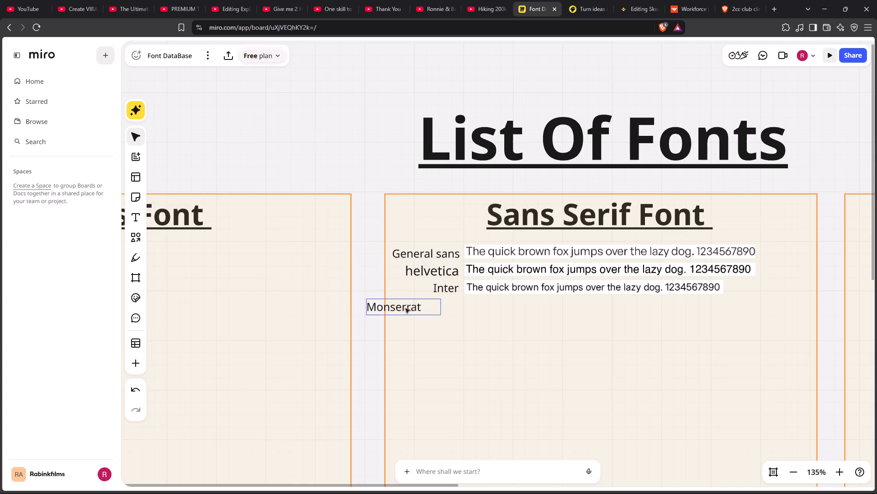
{"action": "left_click_drag", "start_coordinate": [405, 308], "coordinate": [439, 305]}
{"action": "left_click", "coordinate": [452, 305]}
{"action": "left_click_drag", "start_coordinate": [480, 306], "coordinate": [460, 306]}
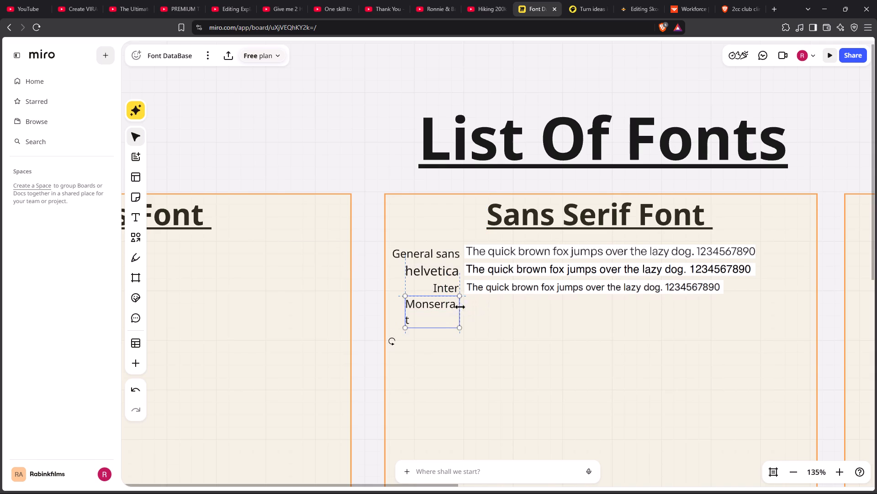
{"action": "left_click_drag", "start_coordinate": [460, 306], "coordinate": [465, 305]}
{"action": "left_click", "coordinate": [436, 304]}
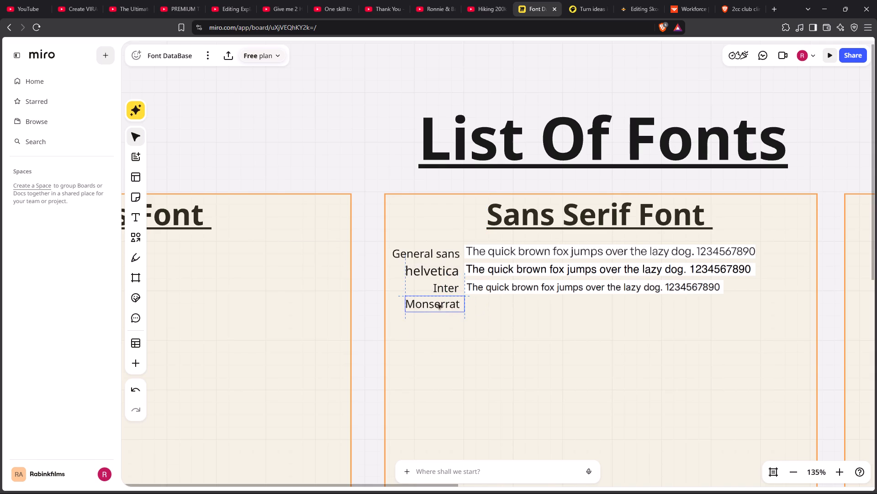
{"action": "left_click", "coordinate": [464, 305]}
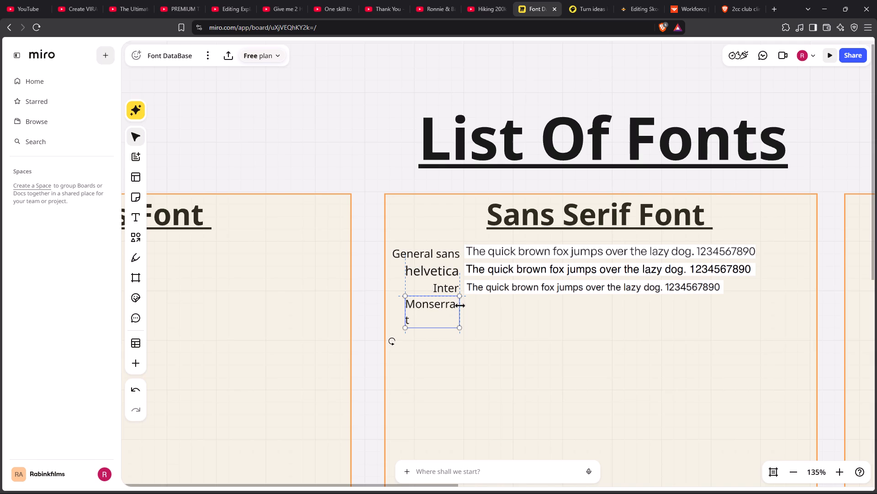
{"action": "left_click", "coordinate": [449, 305]}
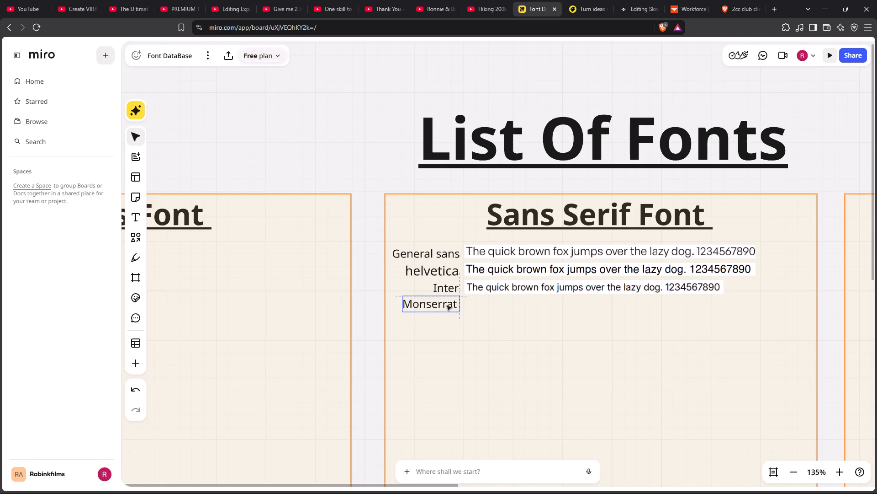
{"action": "left_click", "coordinate": [457, 322]}
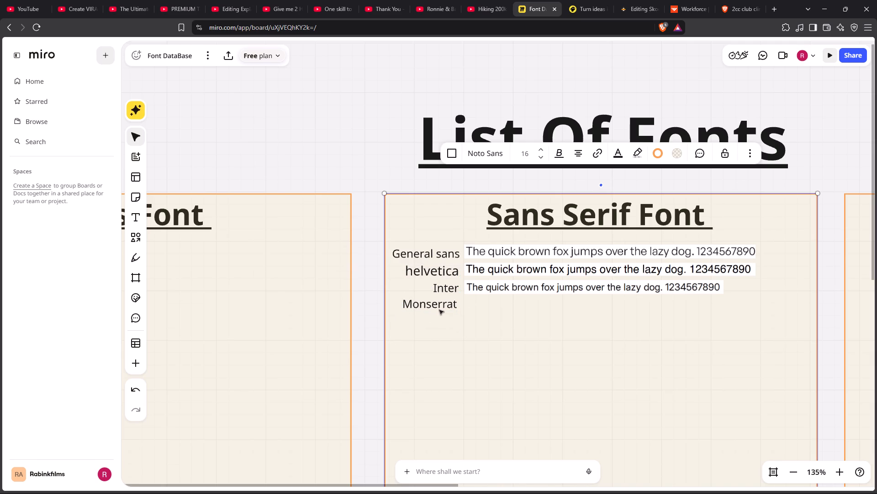
{"action": "left_click", "coordinate": [440, 310]}
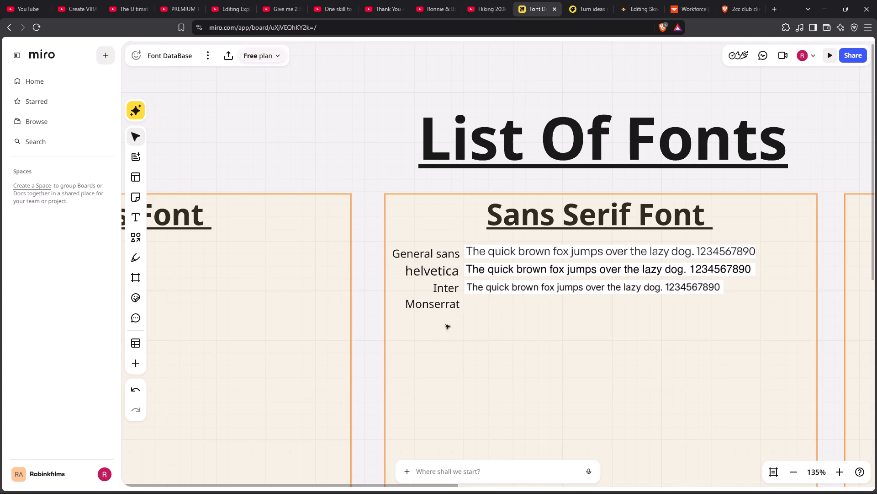
{"action": "left_click", "coordinate": [446, 326]}
Bring the newest sample-text image, Screenshot 2026-11-06 222320.png, from the Screenshots folder onto the Miro board below the font entries.
{"action": "key", "text": "alt+Tab"}
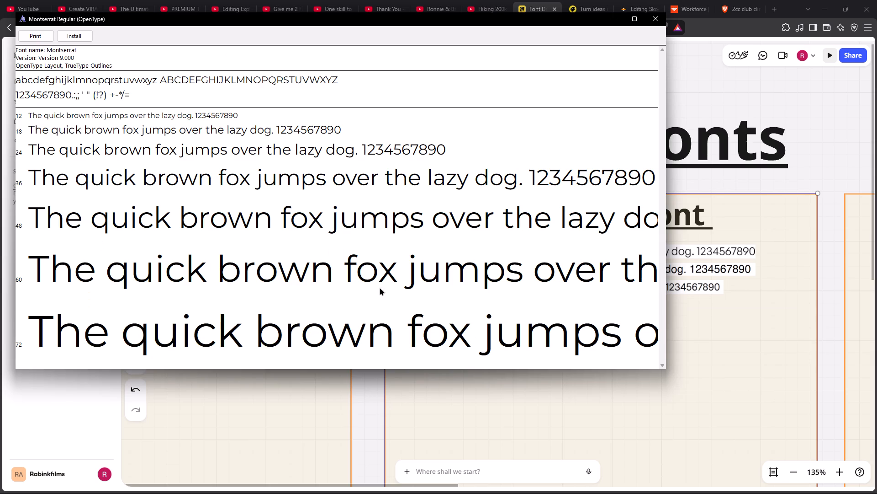
{"action": "key", "text": "alt+Tab"}
{"action": "key", "text": "alt+Tab"}
{"action": "key", "text": "alt+Tab"}
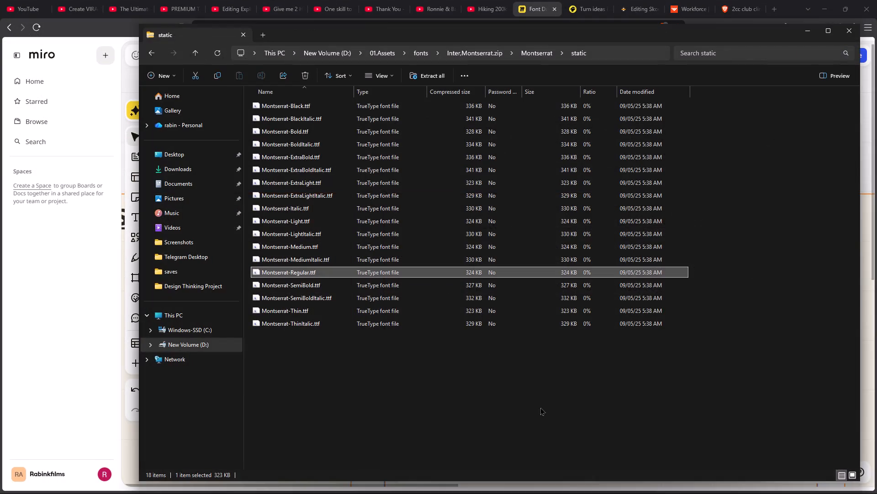
{"action": "key", "text": "alt+Tab"}
{"action": "key", "text": "alt+Tab"}
{"action": "key", "text": "alt+Tab"}
{"action": "key", "text": "alt+Tab"}
{"action": "scroll", "coordinate": [640, 371], "scroll_direction": "down", "scroll_amount": 7}
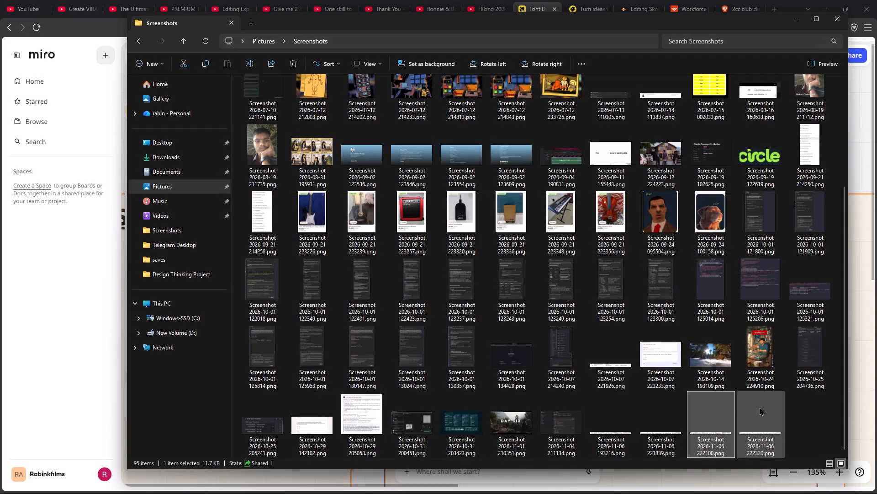
{"action": "left_click_drag", "start_coordinate": [765, 435], "coordinate": [491, 344]}
{"action": "key", "text": "alt+Tab"}
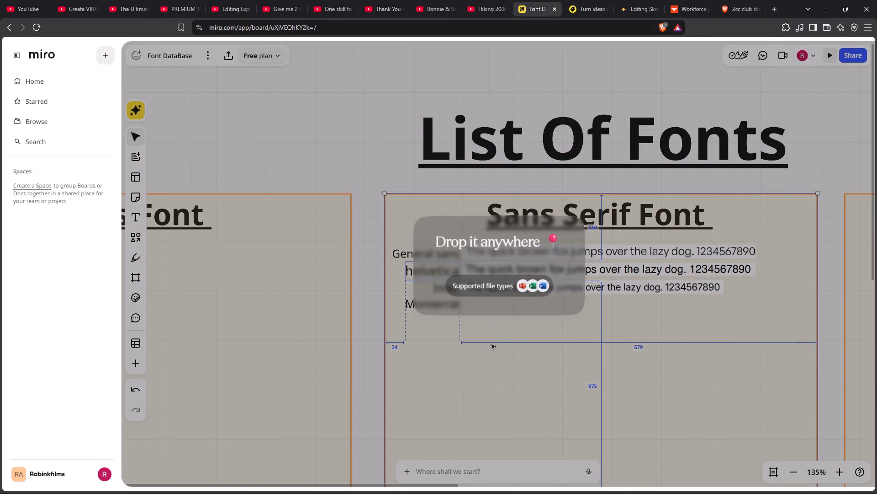
Shrink the Montserrat sample image slightly and bring it up beneath the Inter sample.
{"action": "left_click_drag", "start_coordinate": [243, 301], "coordinate": [525, 319]}
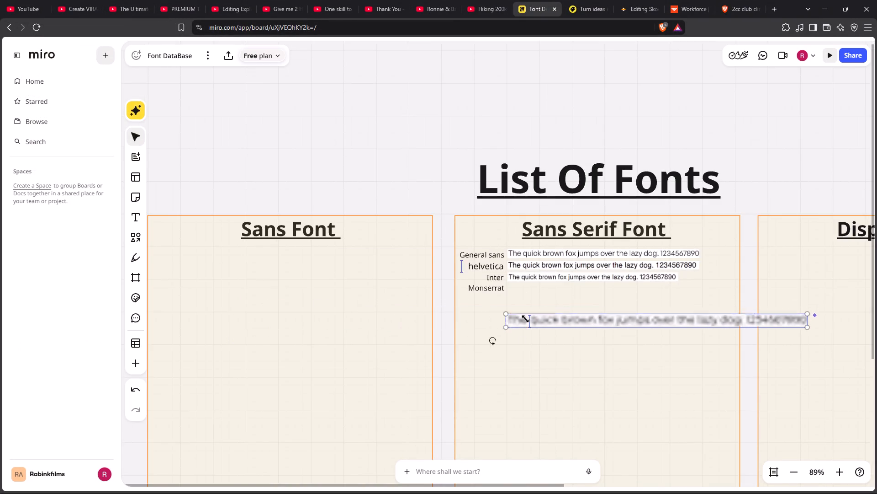
{"action": "left_click_drag", "start_coordinate": [525, 319], "coordinate": [543, 318]}
{"action": "left_click_drag", "start_coordinate": [599, 328], "coordinate": [556, 298]}
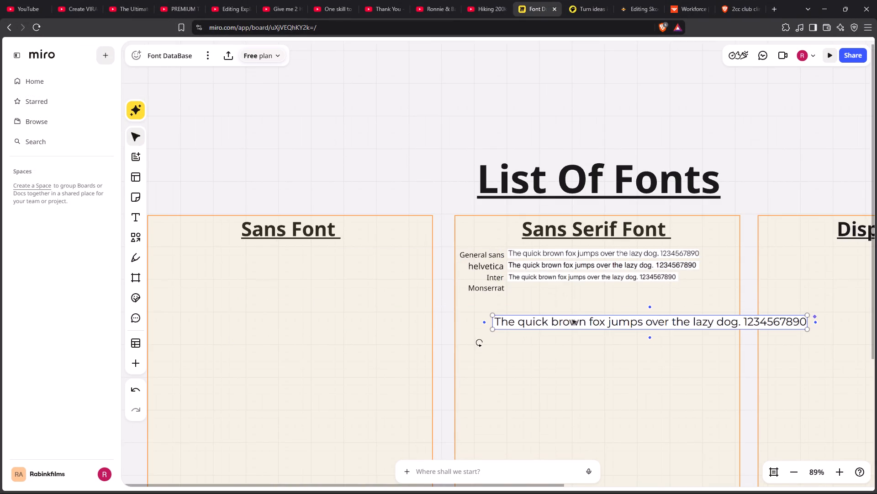
{"action": "left_click_drag", "start_coordinate": [568, 320], "coordinate": [583, 290]}
{"action": "left_click_drag", "start_coordinate": [506, 286], "coordinate": [508, 286]}
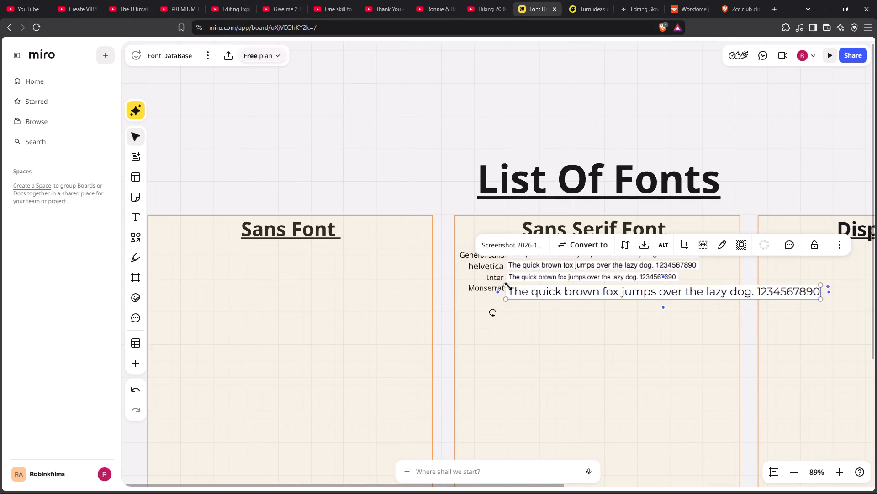
{"action": "left_click_drag", "start_coordinate": [508, 286], "coordinate": [535, 293]}
{"action": "left_click_drag", "start_coordinate": [578, 299], "coordinate": [549, 296]}
{"action": "left_click_drag", "start_coordinate": [581, 292], "coordinate": [551, 292]}
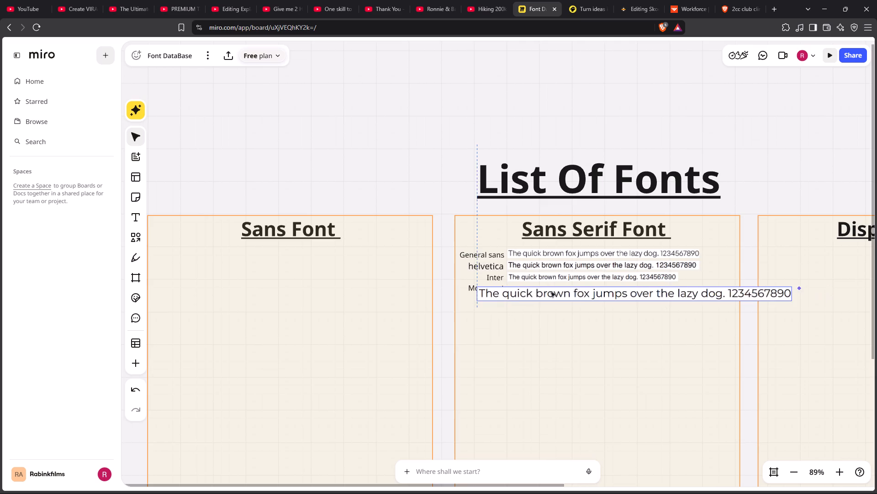
{"action": "left_click_drag", "start_coordinate": [551, 292], "coordinate": [556, 294]}
Scale the Montserrat sample down to about the helvetica sample's width and align it beside the Monserrat label, flush with the samples above.
{"action": "scroll", "coordinate": [589, 330], "scroll_direction": "up", "scroll_amount": 3, "text": "ctrl"}
{"action": "middle_click_drag", "start_coordinate": [559, 326], "coordinate": [439, 325]}
{"action": "left_click_drag", "start_coordinate": [452, 284], "coordinate": [481, 286]}
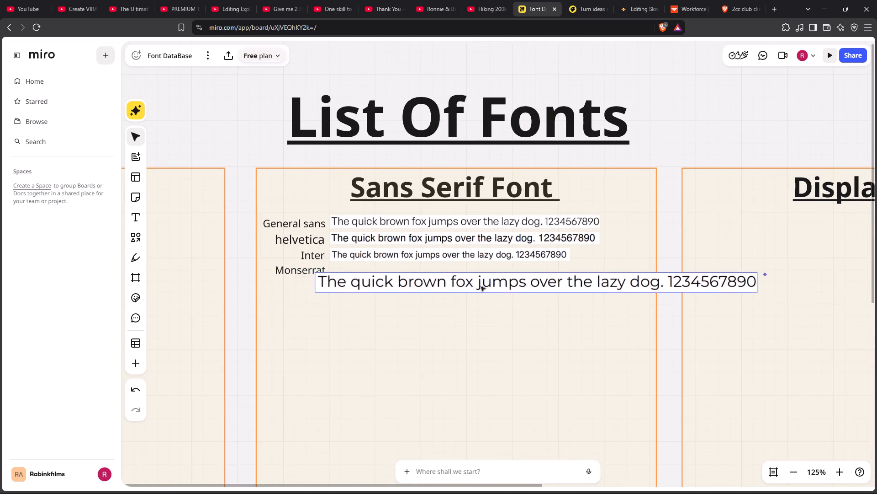
{"action": "left_click_drag", "start_coordinate": [481, 286], "coordinate": [502, 284]}
{"action": "left_click_drag", "start_coordinate": [338, 270], "coordinate": [375, 281]}
{"action": "left_click_drag", "start_coordinate": [447, 282], "coordinate": [399, 279]}
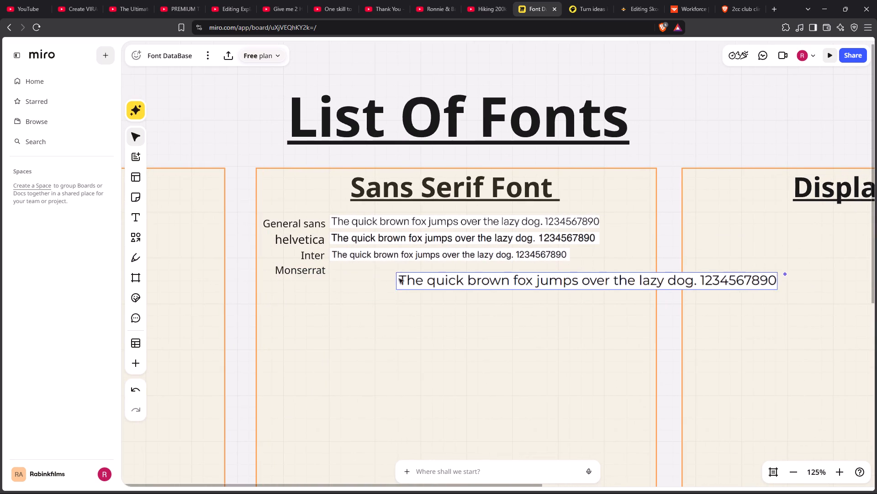
{"action": "left_click_drag", "start_coordinate": [399, 279], "coordinate": [379, 274]}
{"action": "left_click_drag", "start_coordinate": [329, 268], "coordinate": [397, 281]}
{"action": "left_click_drag", "start_coordinate": [433, 279], "coordinate": [383, 275]}
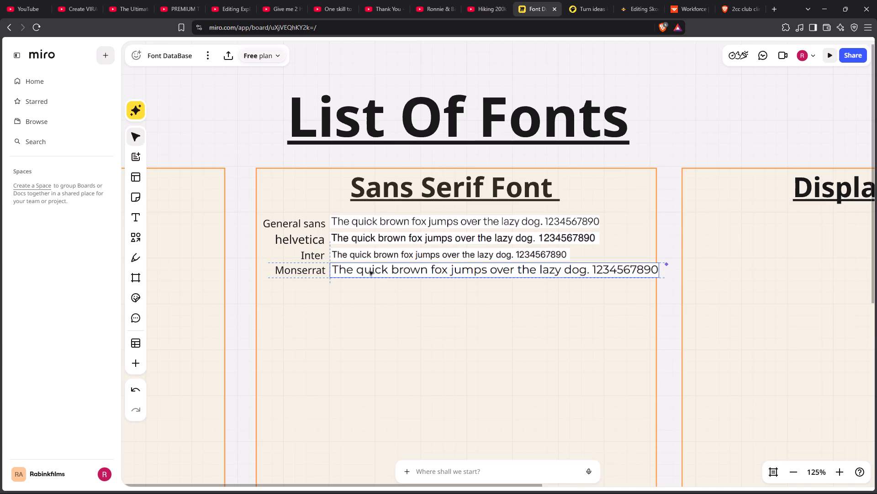
{"action": "left_click_drag", "start_coordinate": [331, 264], "coordinate": [421, 282]}
{"action": "left_click_drag", "start_coordinate": [454, 276], "coordinate": [389, 274]}
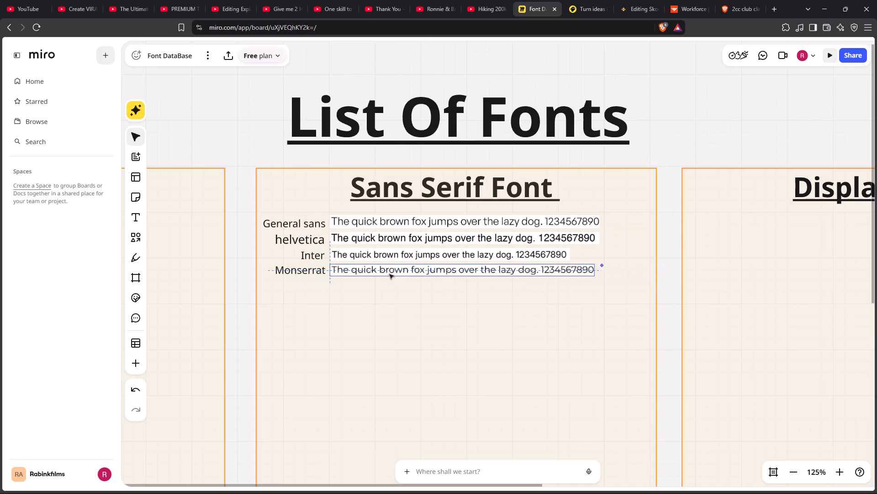
{"action": "left_click_drag", "start_coordinate": [389, 274], "coordinate": [390, 276]}
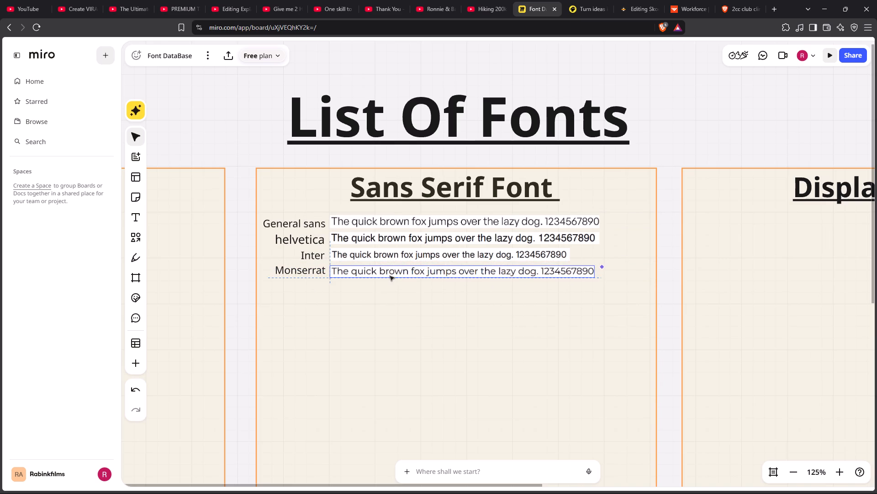
{"action": "left_click_drag", "start_coordinate": [390, 276], "coordinate": [390, 274]}
{"action": "left_click", "coordinate": [559, 297]}
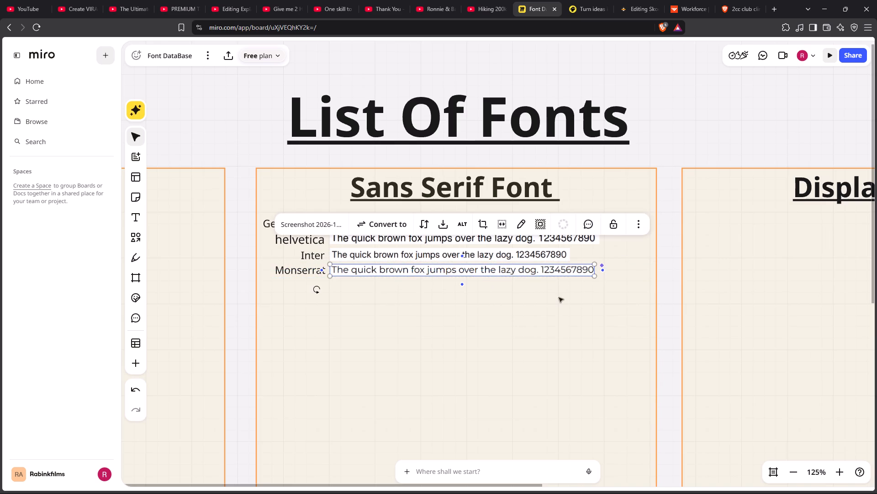
Switch to the file explorer window showing the Montserrat static files and return to the fonts folder.
{"action": "key", "text": "alt+Tab"}
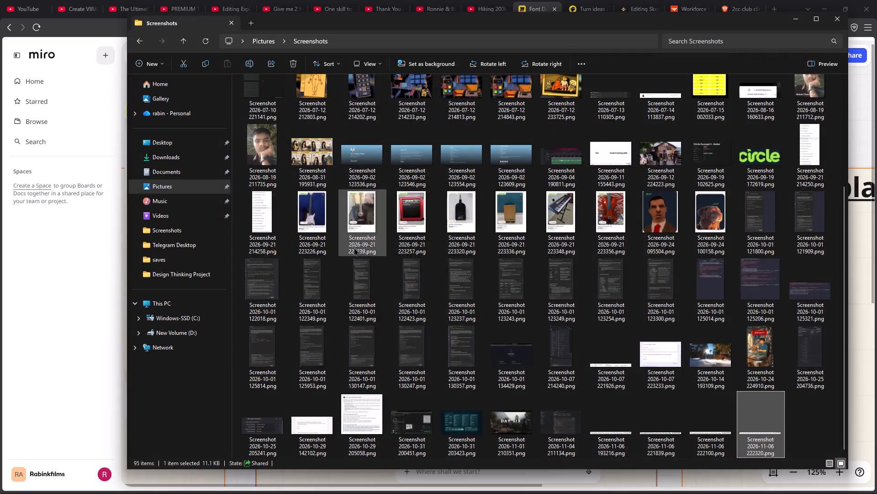
{"action": "key", "text": "alt+Tab"}
{"action": "key", "text": "alt+Tab"}
{"action": "key", "text": "alt+Tab"}
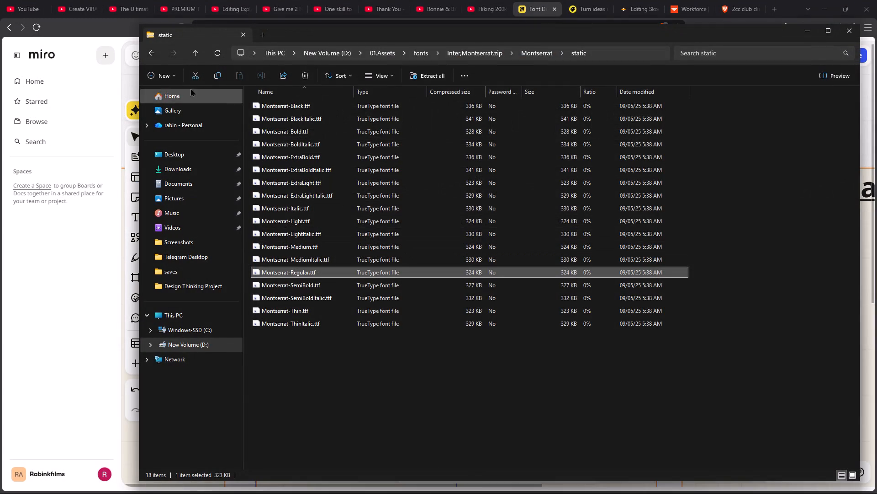
{"action": "left_click", "coordinate": [151, 49]}
{"action": "left_click", "coordinate": [151, 51]}
{"action": "left_click", "coordinate": [151, 51]}
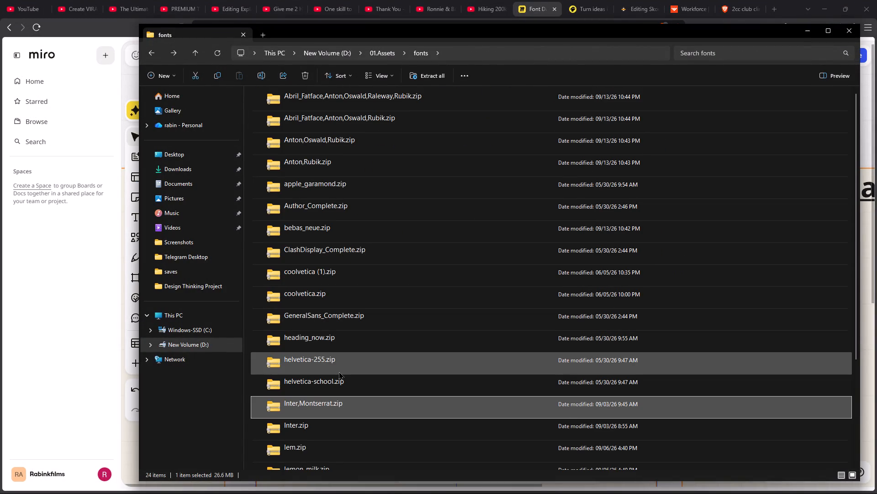
Open Satoshi-Regular.otf from the Fonts > OTF folder inside Satoshi_Complete.zip for preview.
{"action": "scroll", "coordinate": [336, 372], "scroll_direction": "down", "scroll_amount": 3}
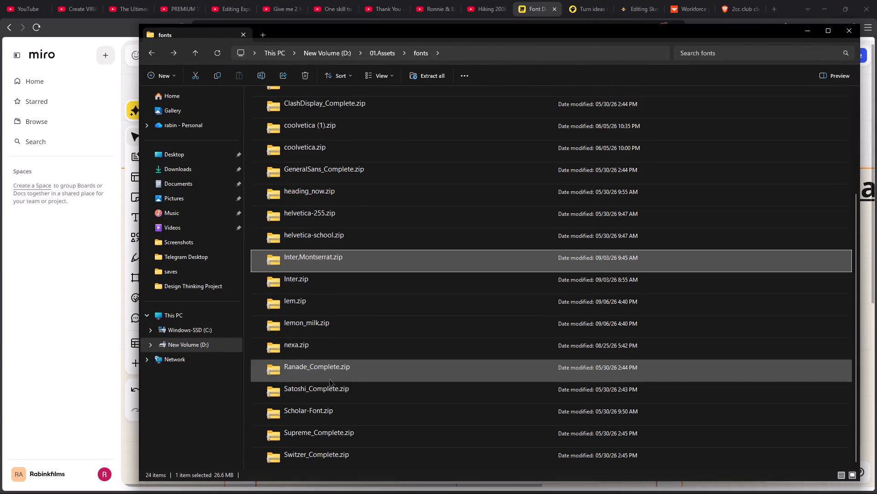
{"action": "double_click", "coordinate": [340, 393]}
{"action": "left_click", "coordinate": [284, 105]}
{"action": "left_click", "coordinate": [284, 105]}
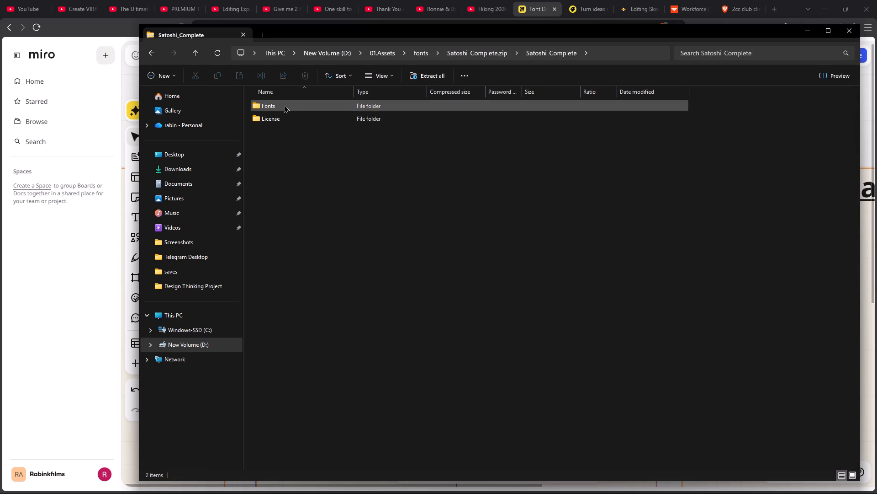
{"action": "double_click", "coordinate": [285, 109]}
{"action": "double_click", "coordinate": [279, 104]}
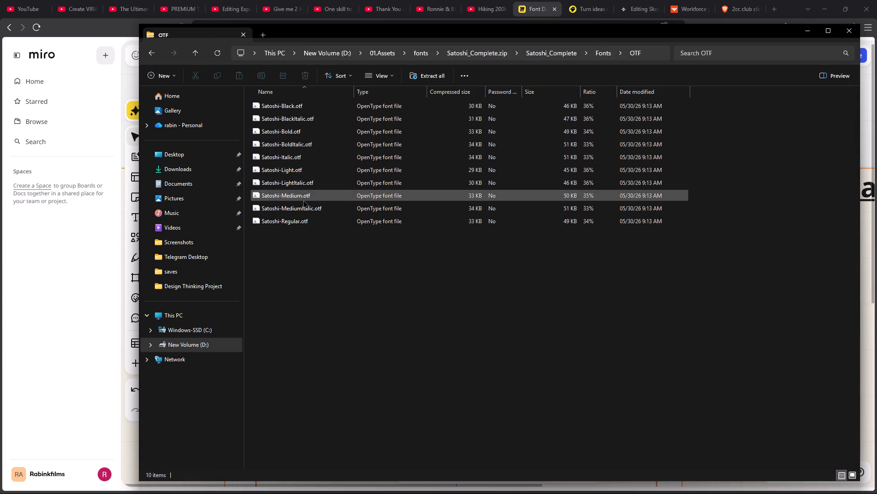
{"action": "double_click", "coordinate": [302, 217]}
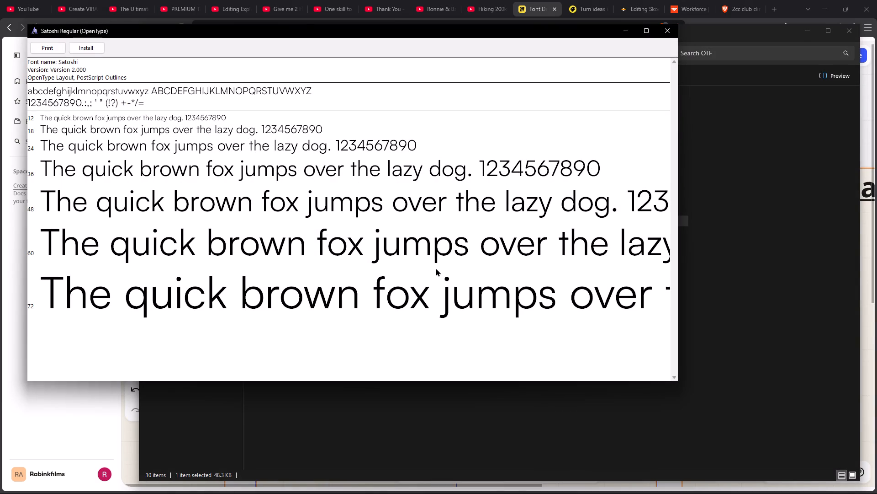
Capture a tight screenshot of the size 36 sample line in the Satoshi Regular preview.
{"action": "key", "text": "Print"}
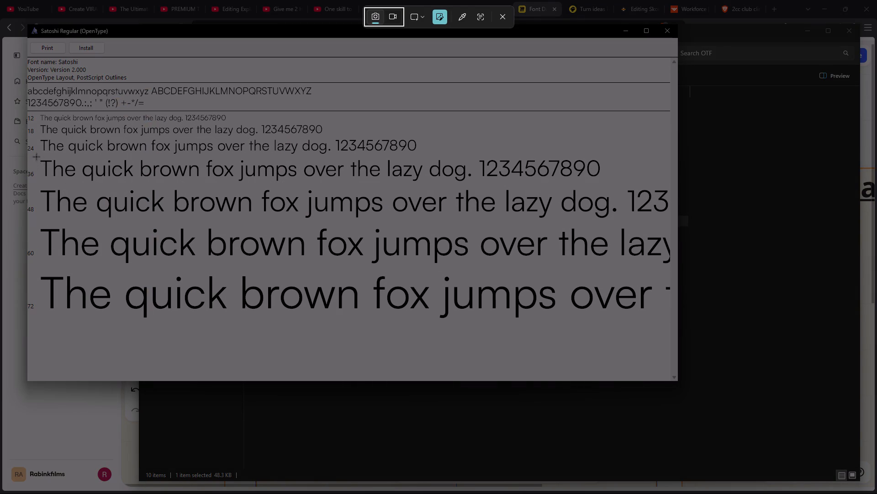
{"action": "left_click_drag", "start_coordinate": [37, 153], "coordinate": [618, 182]}
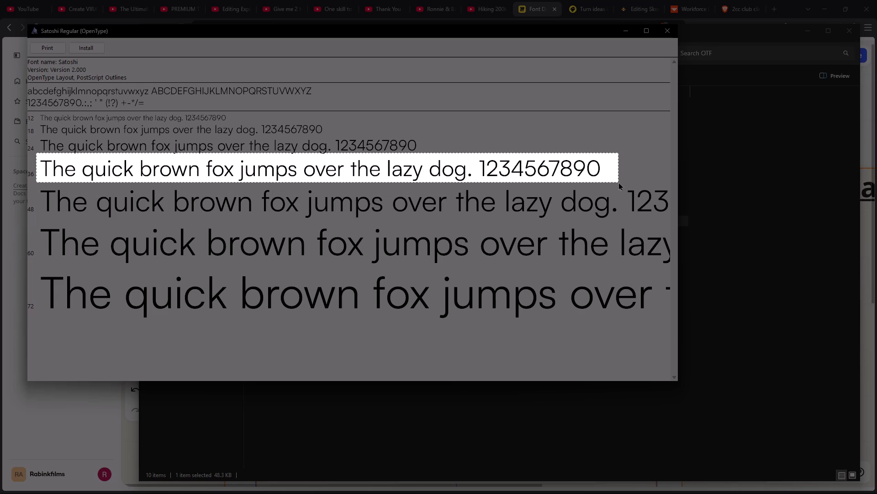
{"action": "left_click_drag", "start_coordinate": [618, 182], "coordinate": [606, 183]}
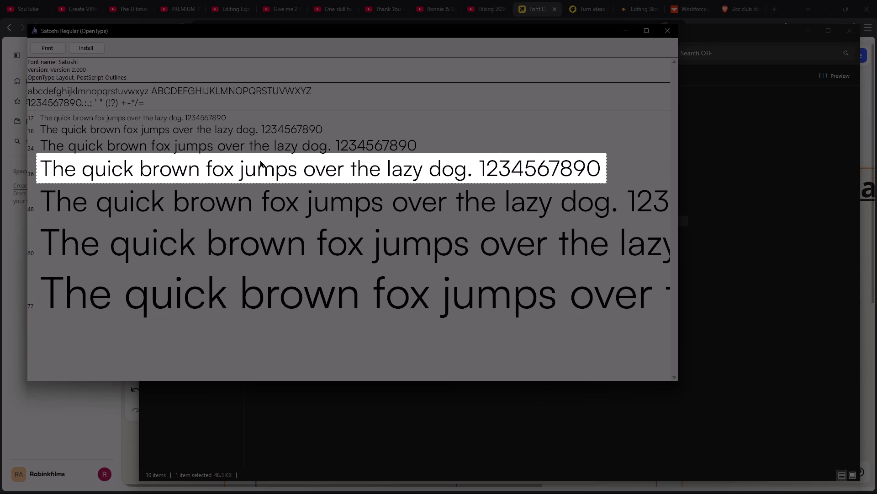
{"action": "left_click", "coordinate": [321, 151]}
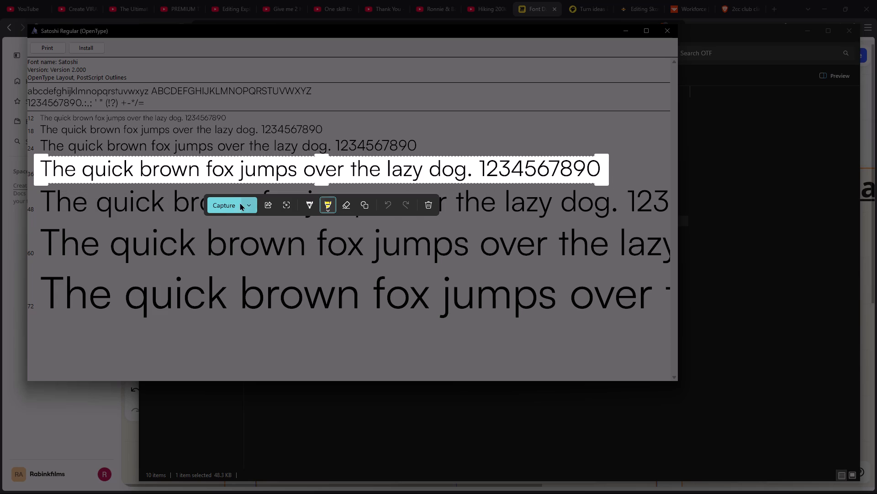
{"action": "left_click", "coordinate": [221, 204]}
Switch back to the Miro board and add a text label "Satoshi" below the Monserrat label.
{"action": "key", "text": "alt+Tab"}
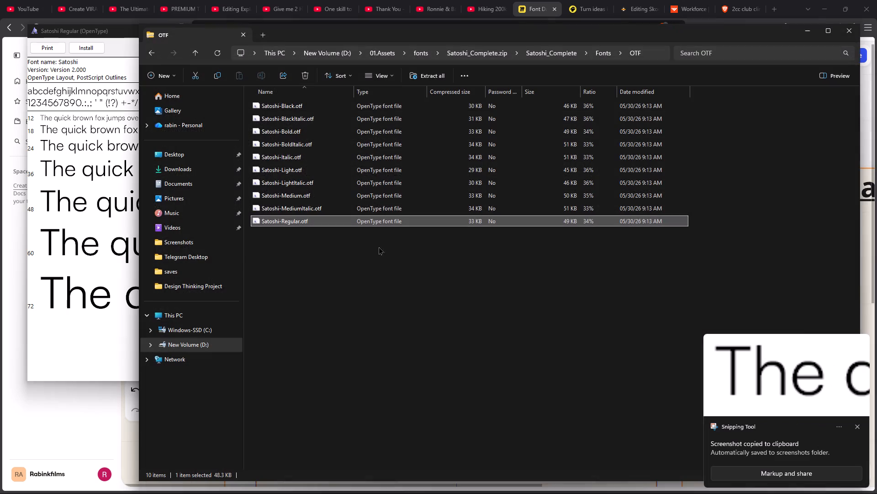
{"action": "key", "text": "alt+Tab"}
{"action": "key", "text": "alt+Tab"}
{"action": "key", "text": "alt+Tab"}
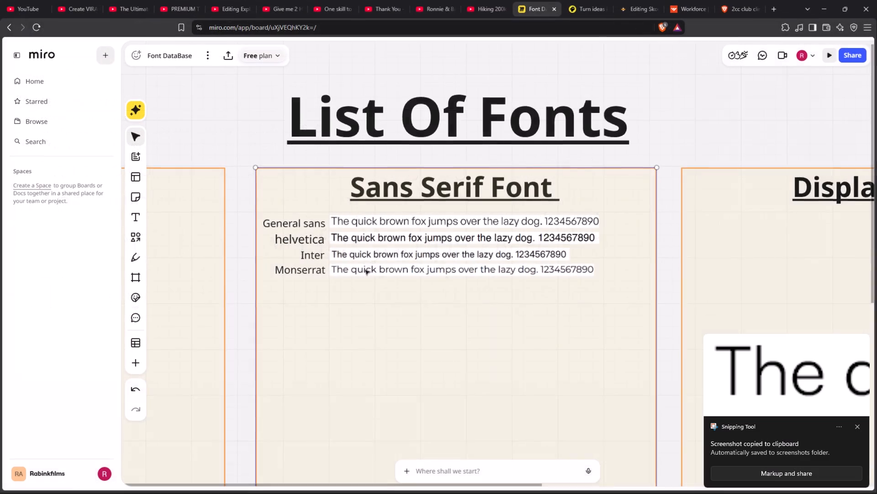
{"action": "left_click", "coordinate": [139, 221]}
{"action": "left_click", "coordinate": [283, 289]}
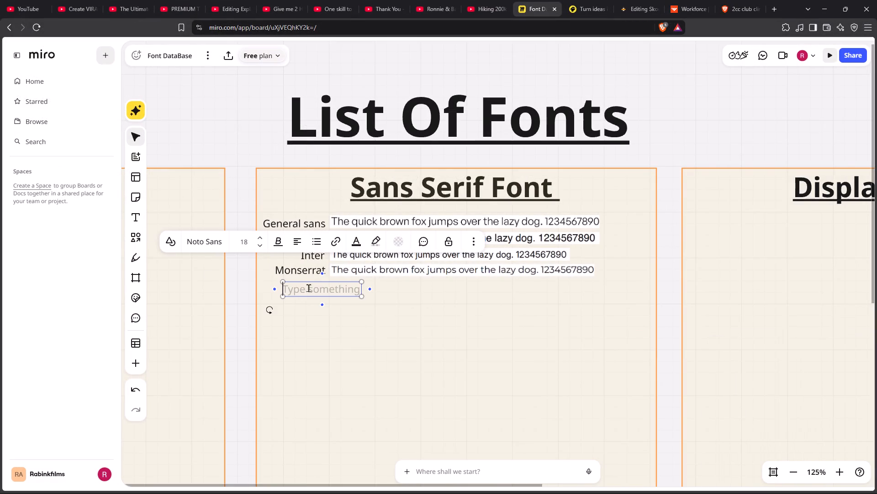
{"action": "type", "text": "satoshi"}
{"action": "key", "text": "Left"}
{"action": "key", "text": "Left"}
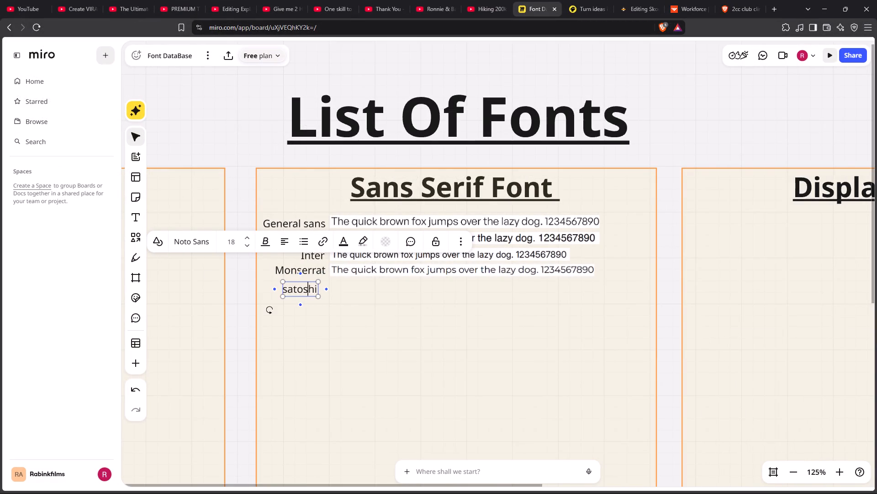
{"action": "key", "text": "Left"}
{"action": "key", "text": "Left"}
{"action": "key", "text": "Left"}
{"action": "key", "text": "Left"}
{"action": "key", "text": "BackSpace"}
{"action": "key", "text": "shift+s"}
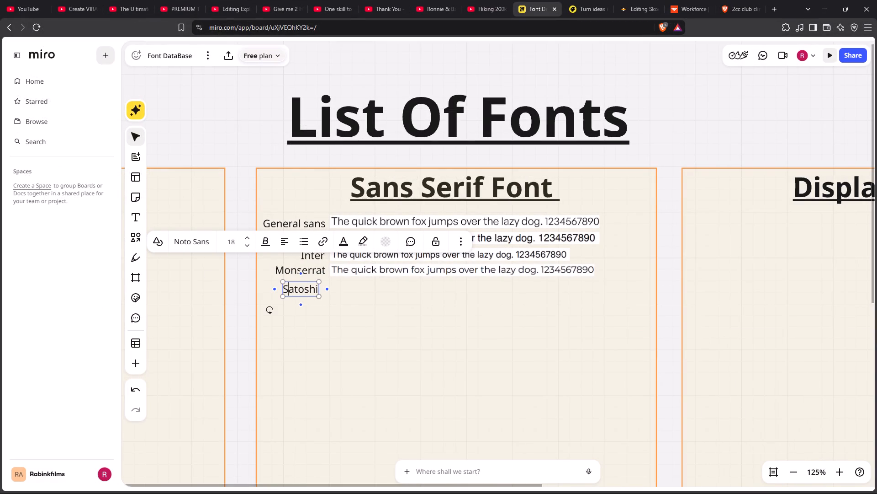
{"action": "left_click", "coordinate": [334, 291]}
Move the Satoshi label so its right edge lines up with the font names above, close beneath Monserrat.
{"action": "left_click_drag", "start_coordinate": [301, 291], "coordinate": [307, 290]}
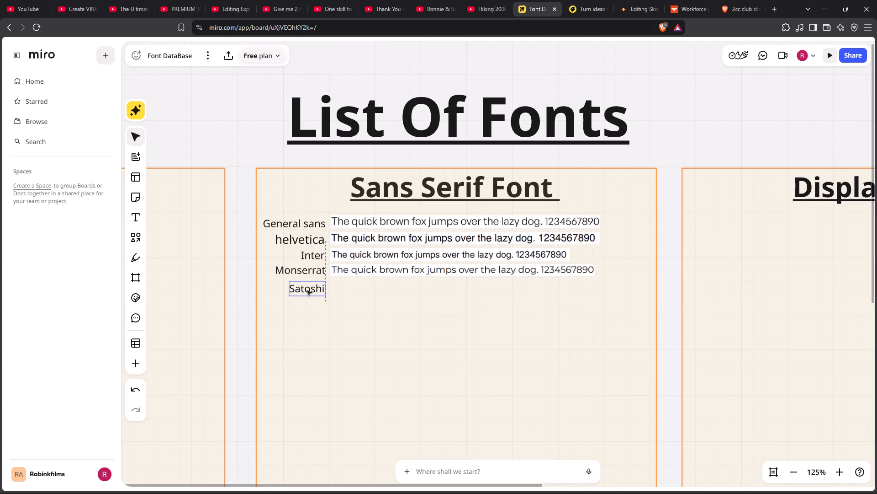
{"action": "left_click_drag", "start_coordinate": [307, 290], "coordinate": [306, 288]}
Bring the newest sample-text image, Screenshot 2026-11-06 222559.png, from the Screenshots folder onto the Miro board below the font entries.
{"action": "key", "text": "alt+Tab"}
{"action": "key", "text": "alt+Tab"}
{"action": "key", "text": "alt+Tab"}
{"action": "scroll", "coordinate": [587, 352], "scroll_direction": "down", "scroll_amount": 6}
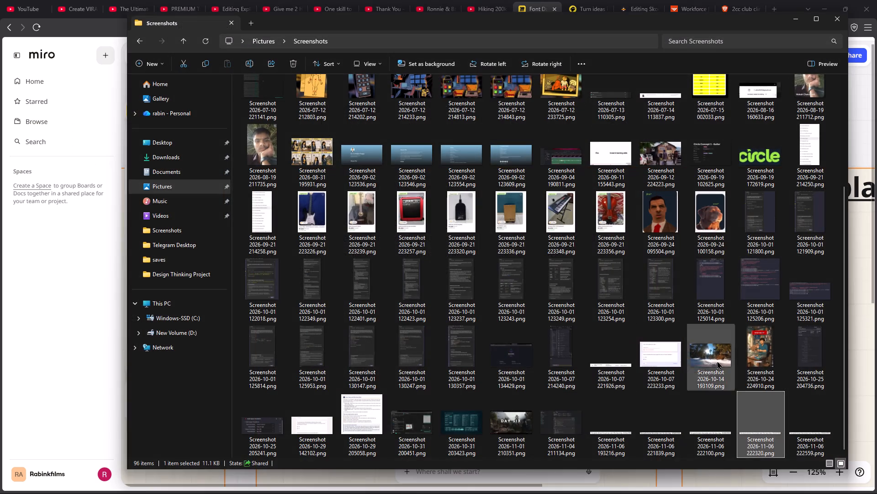
{"action": "left_click_drag", "start_coordinate": [812, 415], "coordinate": [824, 419]}
{"action": "left_click_drag", "start_coordinate": [811, 419], "coordinate": [457, 318]}
{"action": "key", "text": "alt+Tab"}
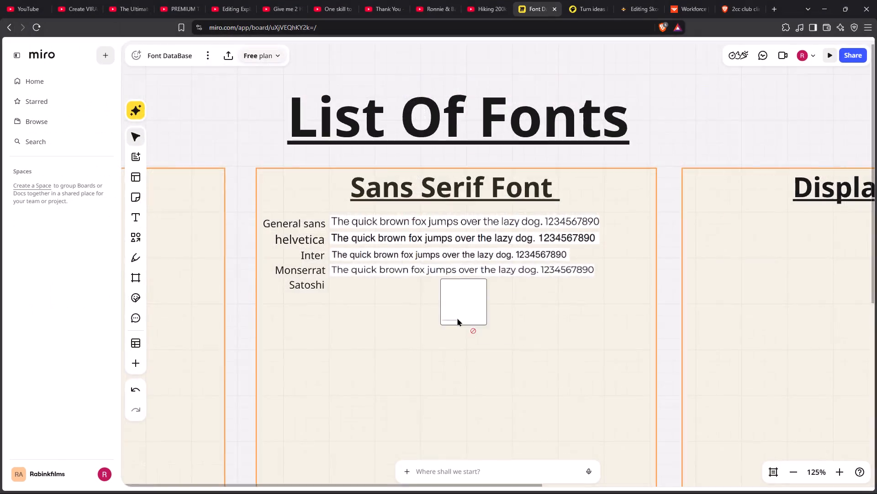
{"action": "left_click_drag", "start_coordinate": [457, 318], "coordinate": [376, 304]}
Scale the Satoshi sample down to about the width of the samples above and align it beside the Satoshi label, flush with them.
{"action": "left_click_drag", "start_coordinate": [238, 306], "coordinate": [375, 325]}
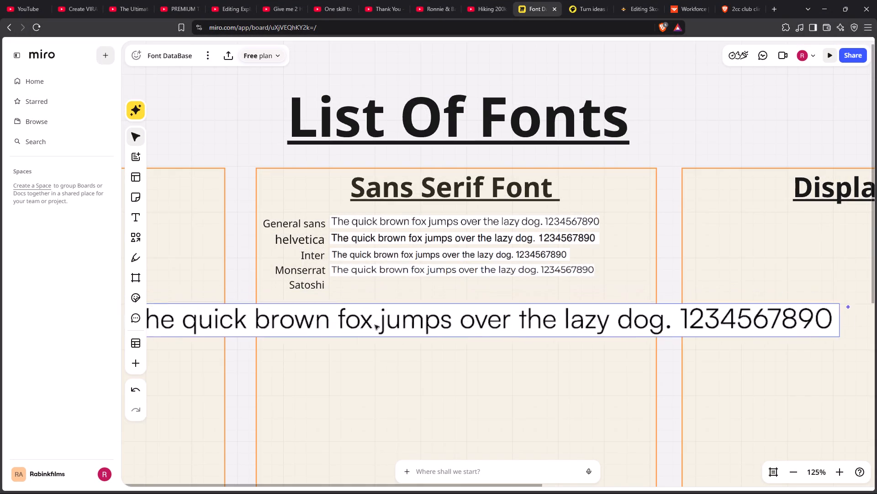
{"action": "left_click_drag", "start_coordinate": [375, 325], "coordinate": [421, 333]}
{"action": "left_click_drag", "start_coordinate": [202, 312], "coordinate": [304, 328]}
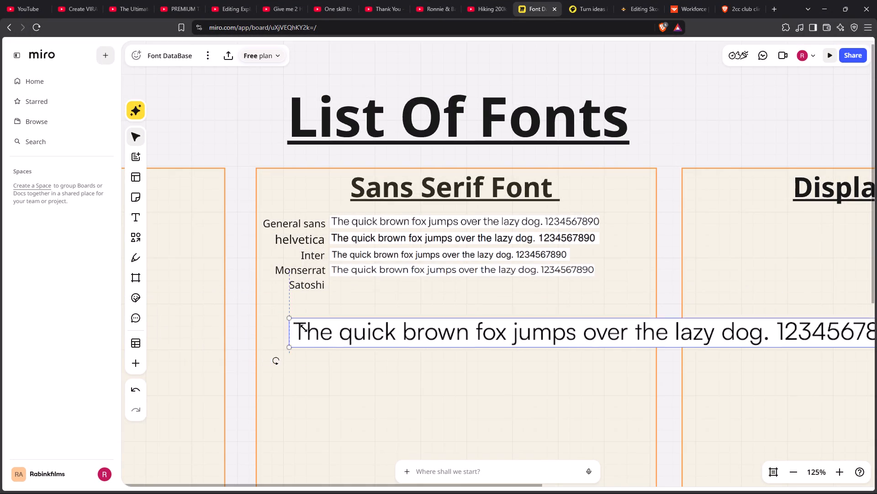
{"action": "left_click_drag", "start_coordinate": [304, 328], "coordinate": [639, 338]}
{"action": "left_click_drag", "start_coordinate": [683, 345], "coordinate": [368, 290]}
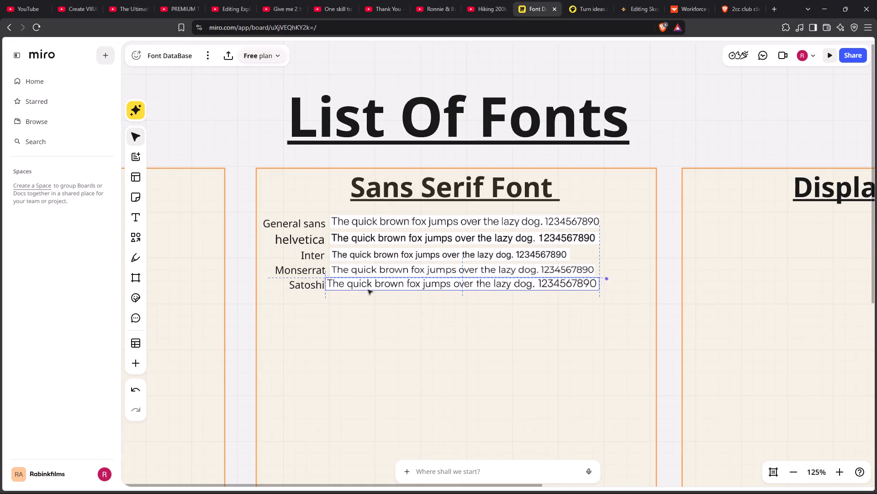
{"action": "left_click_drag", "start_coordinate": [368, 290], "coordinate": [370, 290]}
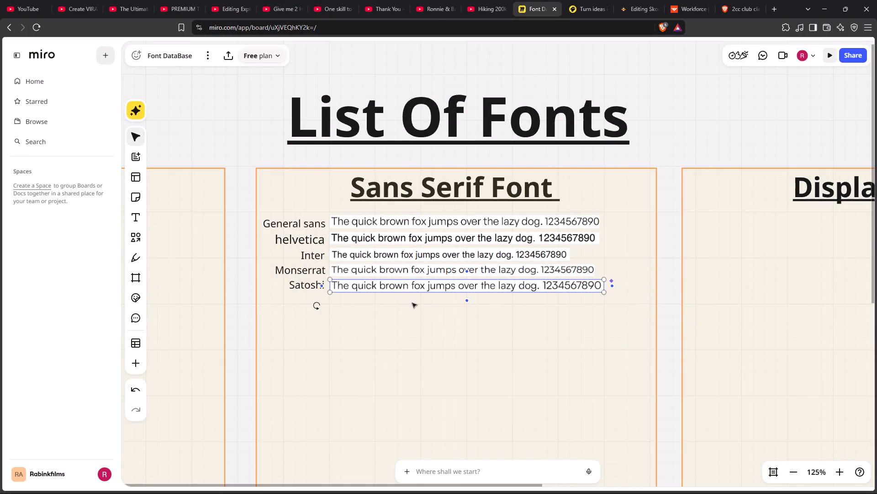
{"action": "left_click", "coordinate": [367, 301]}
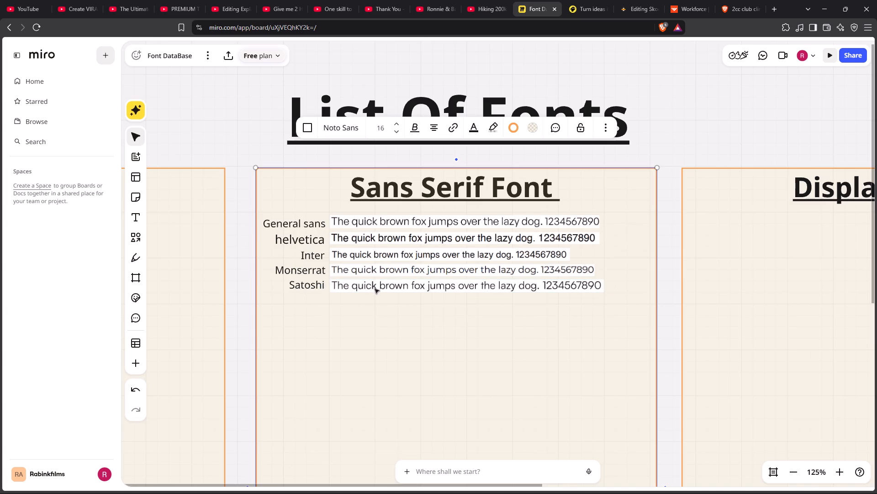
Examine the Sans Serif Font entries up close, checking the labels against their sample texts.
{"action": "scroll", "coordinate": [489, 342], "scroll_direction": "down", "scroll_amount": 3}
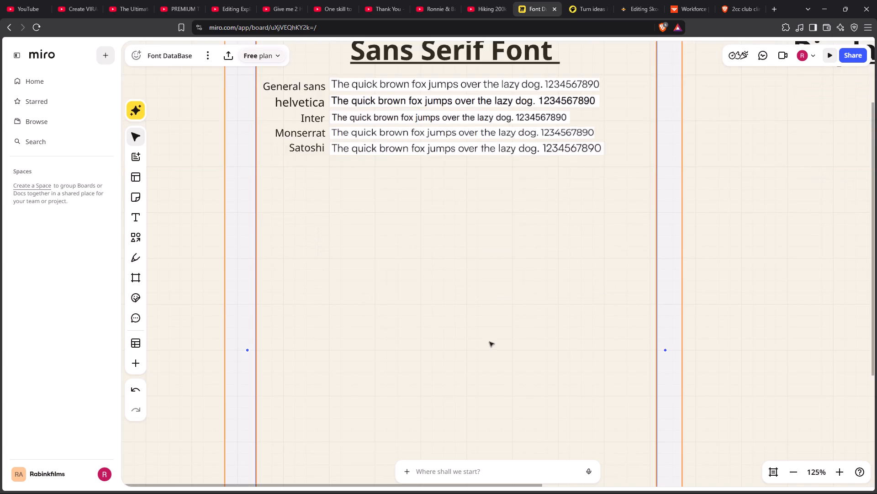
{"action": "scroll", "coordinate": [489, 342], "scroll_direction": "up", "scroll_amount": 2}
{"action": "scroll", "coordinate": [489, 342], "scroll_direction": "down", "scroll_amount": 9, "text": "ctrl"}
{"action": "scroll", "coordinate": [486, 345], "scroll_direction": "up", "scroll_amount": 11, "text": "ctrl"}
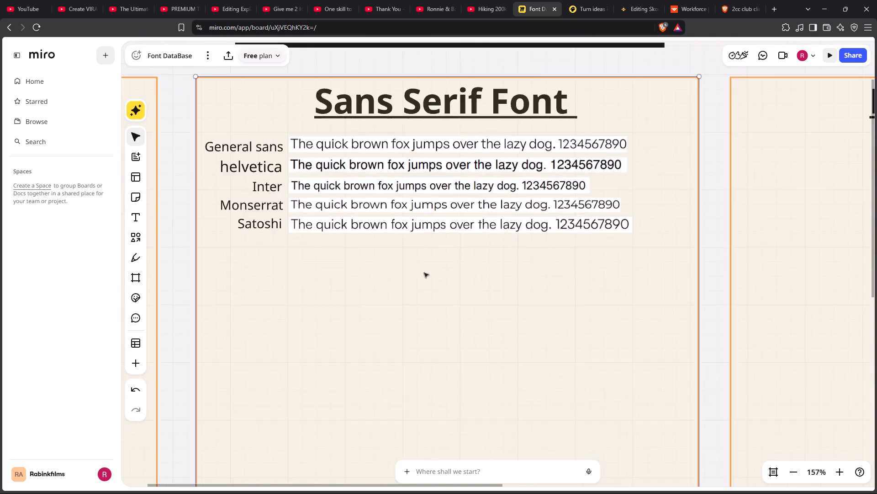
{"action": "scroll", "coordinate": [424, 273], "scroll_direction": "up", "scroll_amount": 5, "text": "ctrl"}
{"action": "middle_click_drag", "start_coordinate": [391, 257], "coordinate": [424, 317]}
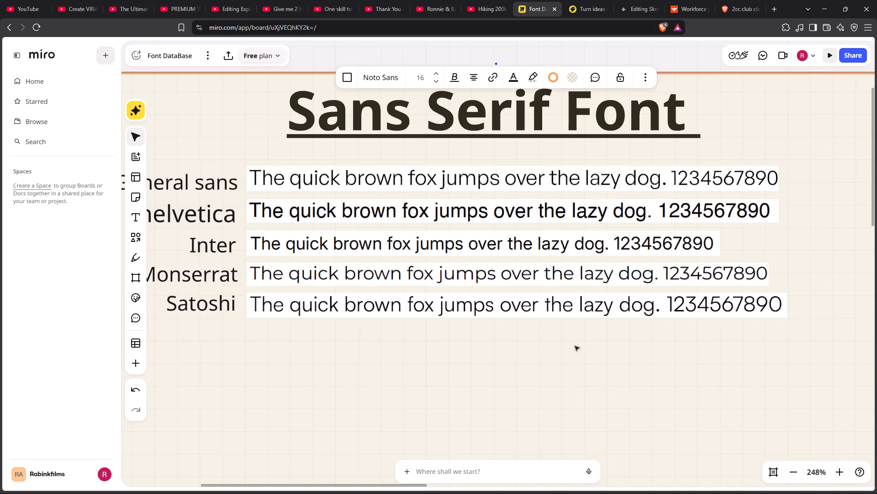
{"action": "key", "text": "alt+Tab"}
{"action": "key", "text": "alt+Tab"}
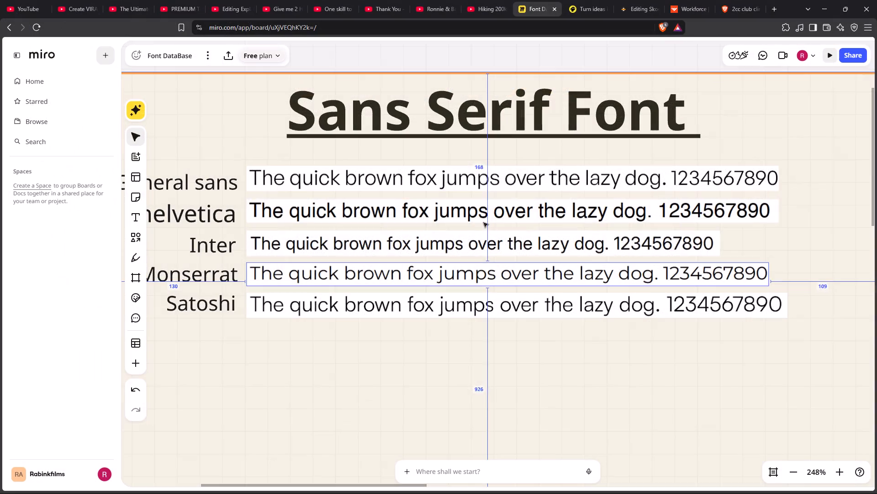
Open the Save As dialog for the Font DataBase board page.
{"action": "key", "text": "ctrl+s"}
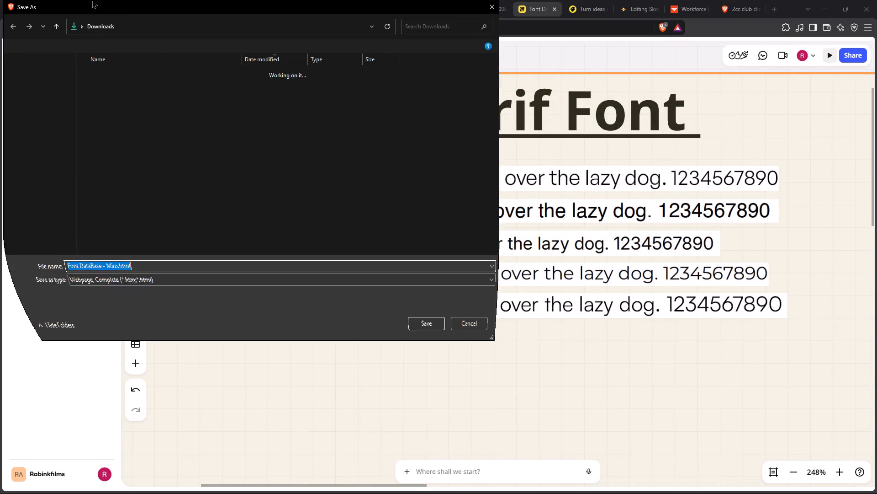